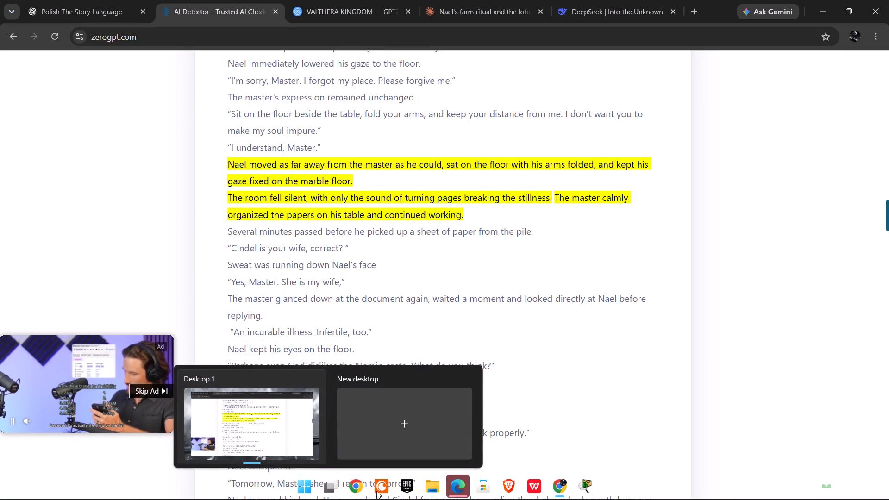
Open the "chapter -1" document from the NOVEL folder in File Explorer as a read-only copy in WPS Office.
{"action": "left_click", "coordinate": [435, 490]}
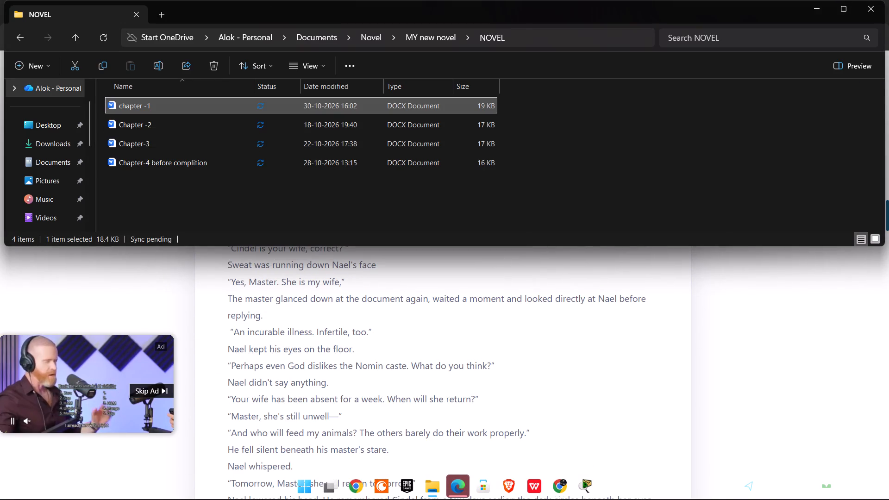
{"action": "double_click", "coordinate": [168, 110]}
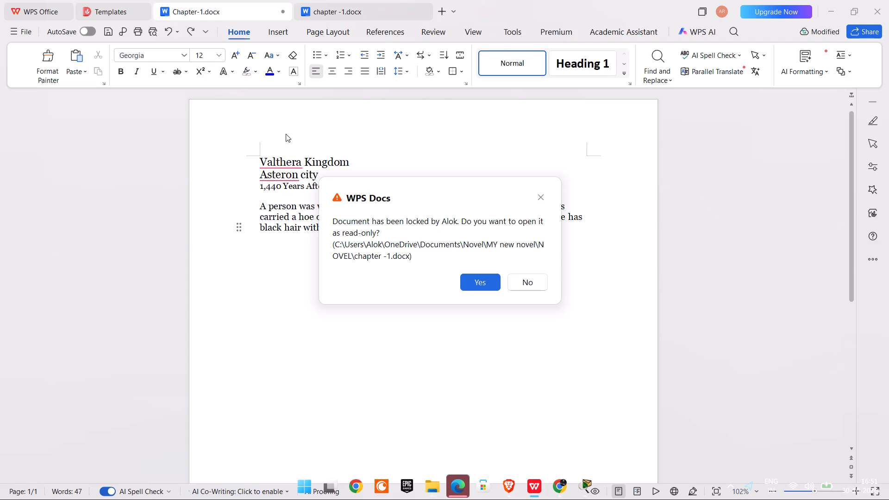
{"action": "left_click", "coordinate": [348, 2]}
{"action": "double_click", "coordinate": [336, 14]}
{"action": "left_click", "coordinate": [488, 286]}
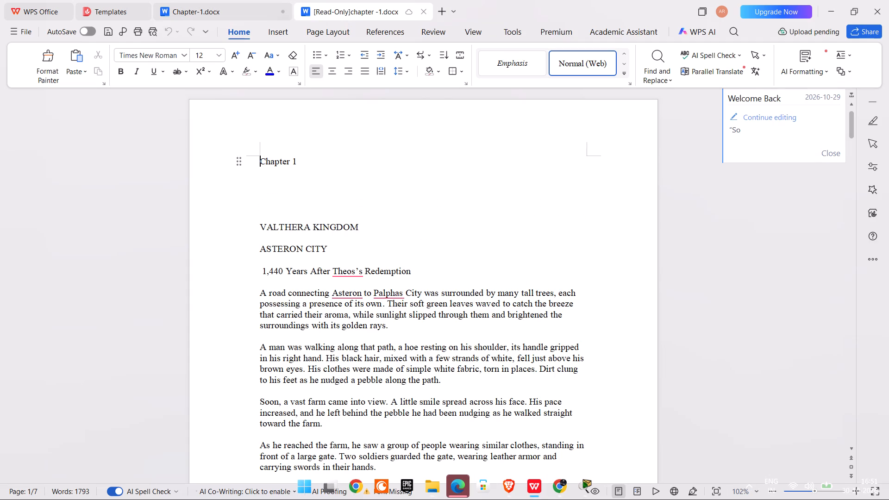
Look through the Chapter 1 text from the opening to the scene at the master's building and back.
{"action": "left_click", "coordinate": [263, 200]}
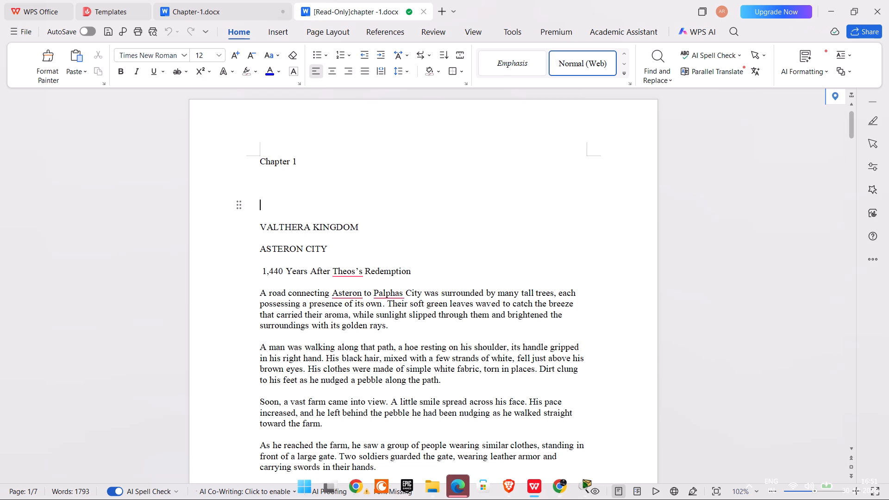
{"action": "scroll", "coordinate": [263, 200], "scroll_direction": "down", "scroll_amount": 2}
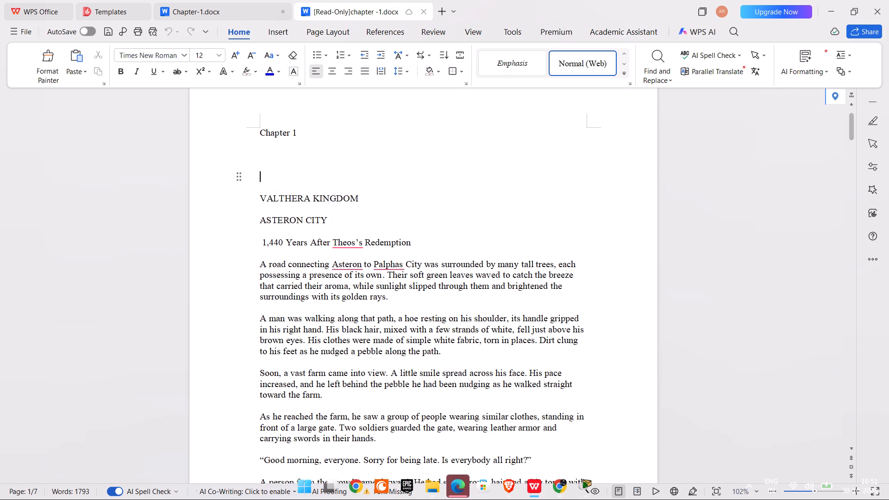
{"action": "scroll", "coordinate": [263, 200], "scroll_direction": "down", "scroll_amount": 11}
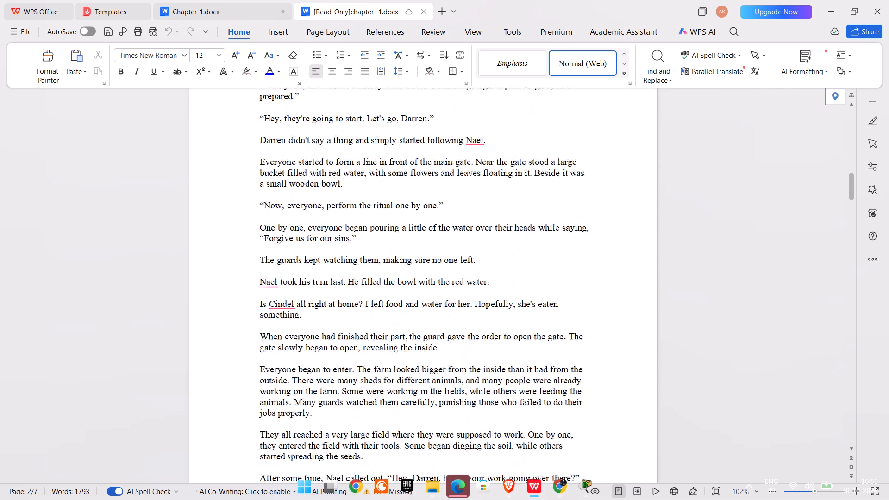
{"action": "scroll", "coordinate": [263, 200], "scroll_direction": "up", "scroll_amount": 17}
{"action": "scroll", "coordinate": [263, 200], "scroll_direction": "down", "scroll_amount": 9}
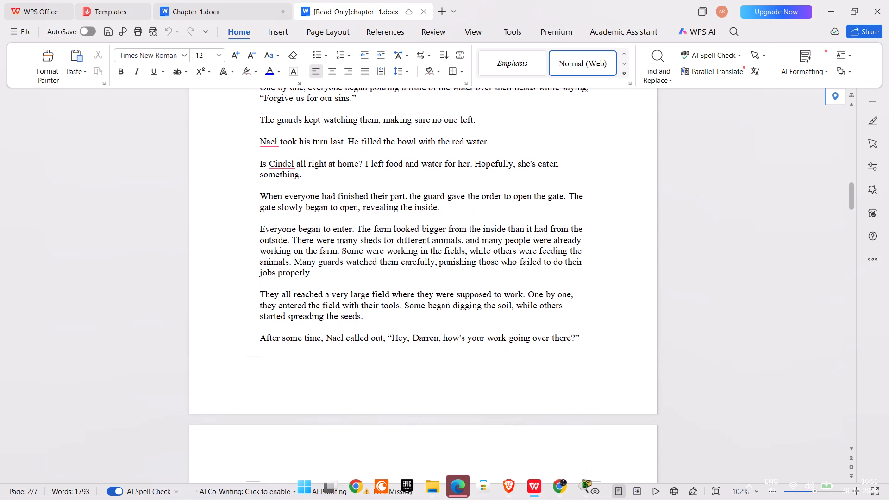
{"action": "scroll", "coordinate": [372, 322], "scroll_direction": "down", "scroll_amount": 3}
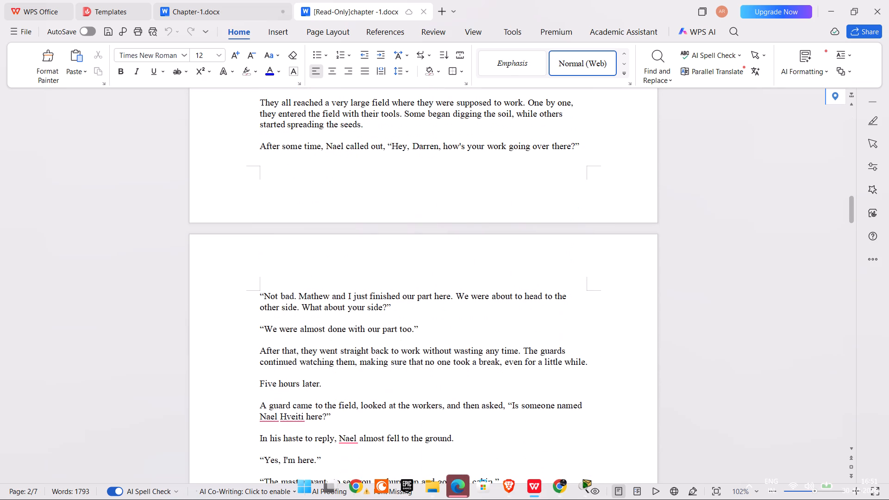
{"action": "scroll", "coordinate": [372, 322], "scroll_direction": "down", "scroll_amount": 7}
{"action": "scroll", "coordinate": [372, 322], "scroll_direction": "up", "scroll_amount": 1}
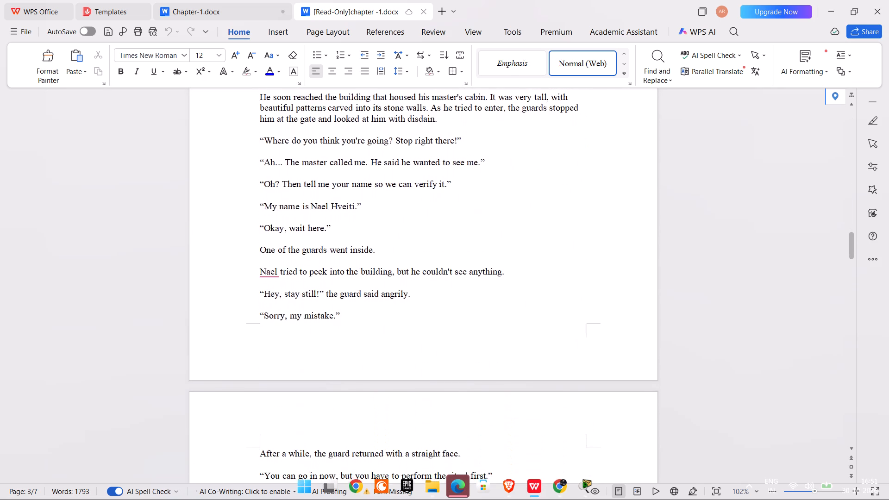
{"action": "scroll", "coordinate": [372, 322], "scroll_direction": "up", "scroll_amount": 4}
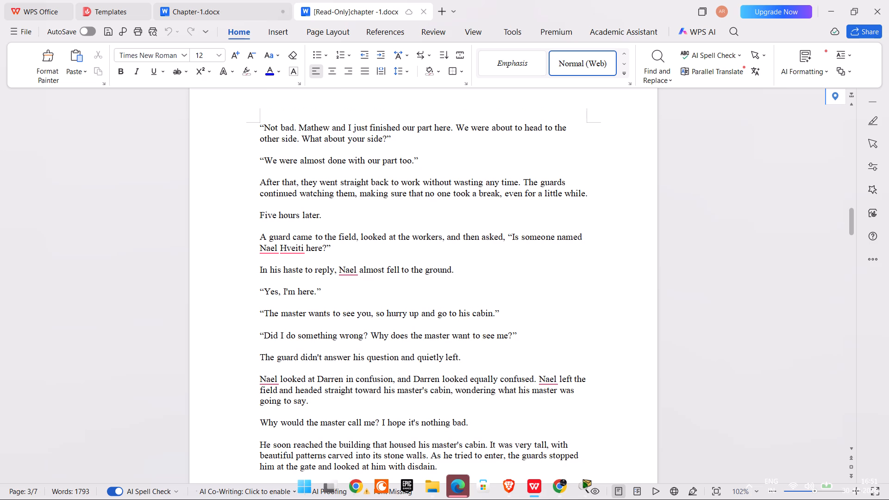
{"action": "scroll", "coordinate": [372, 322], "scroll_direction": "up", "scroll_amount": 17}
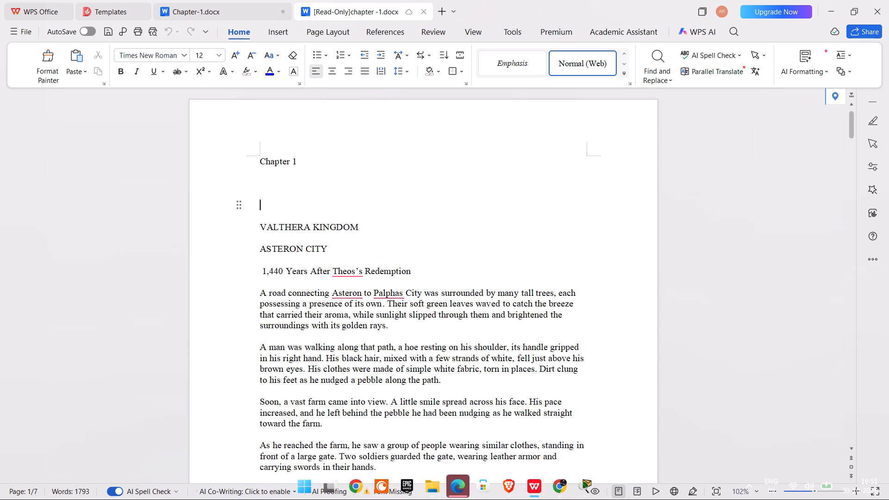
Format the "VALTHERA KINGDOM" and "ASTERON CITY" heading lines in Georgia at size 14.
{"action": "left_click_drag", "start_coordinate": [342, 251], "coordinate": [258, 224]}
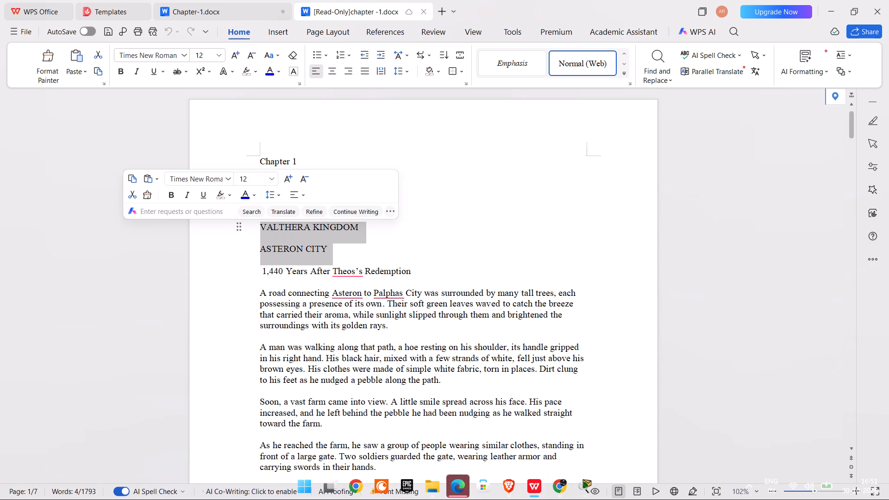
{"action": "left_click", "coordinate": [224, 177]}
{"action": "key", "text": "g"}
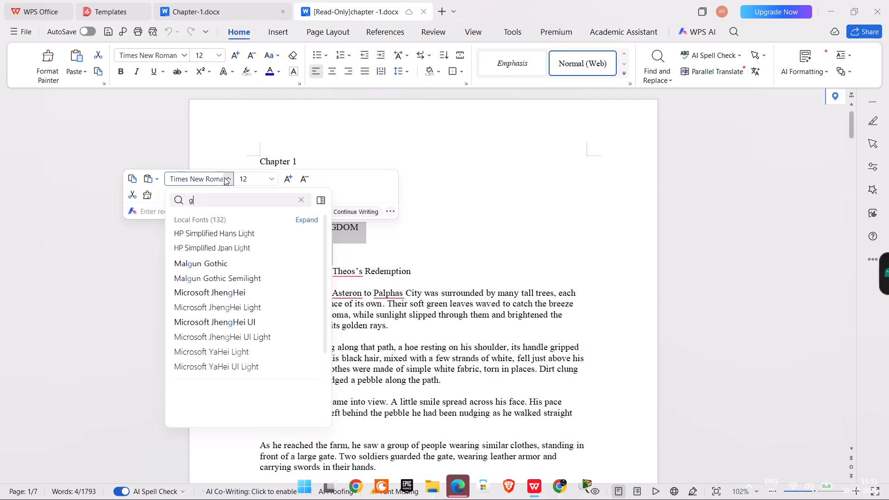
{"action": "key", "text": "w"}
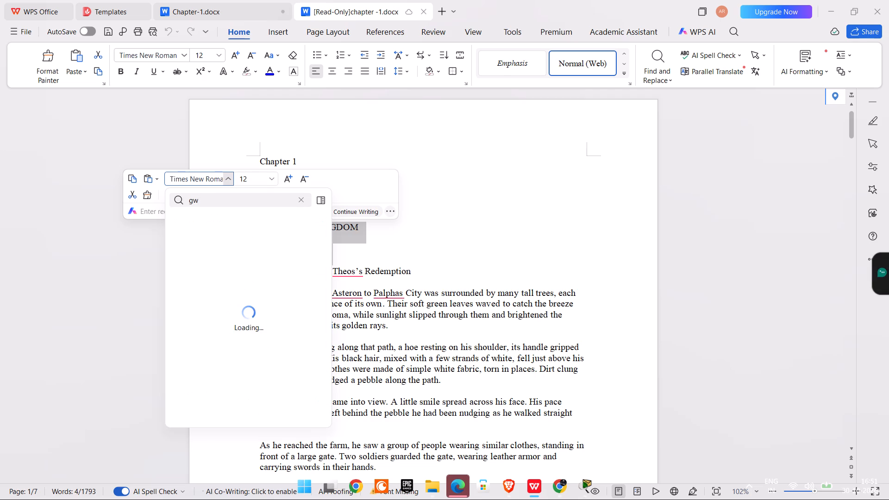
{"action": "key", "text": "BackSpace"}
{"action": "key", "text": "e"}
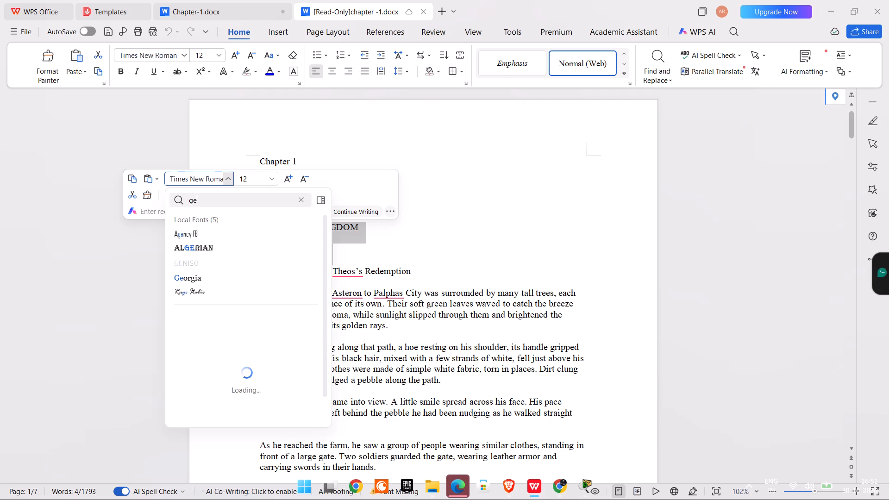
{"action": "left_click", "coordinate": [199, 277]}
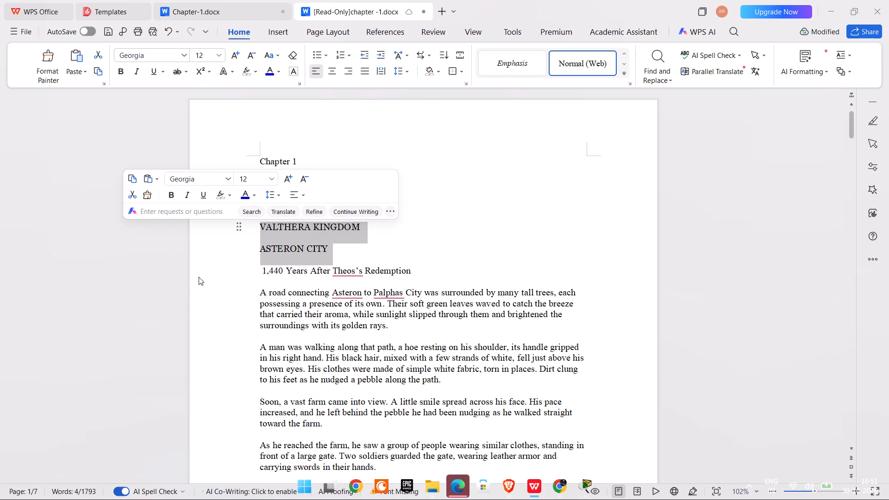
{"action": "left_click", "coordinate": [253, 175]}
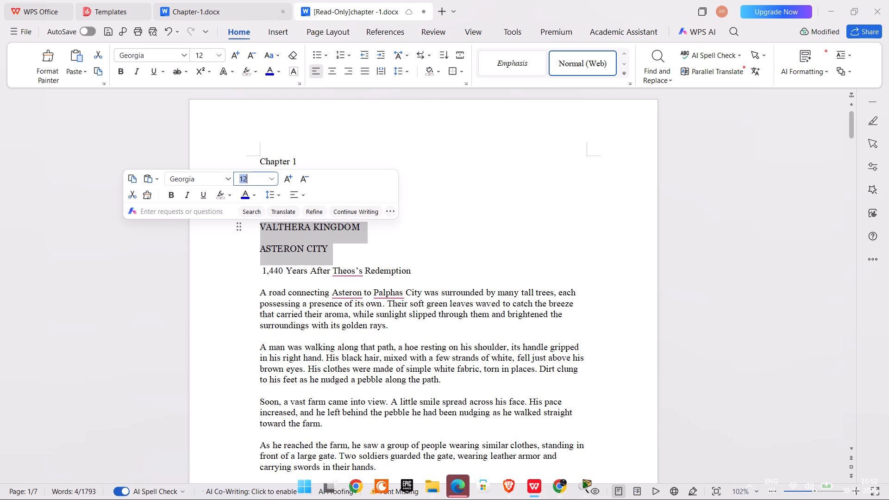
{"action": "type", "text": "14"}
{"action": "key", "text": "Return"}
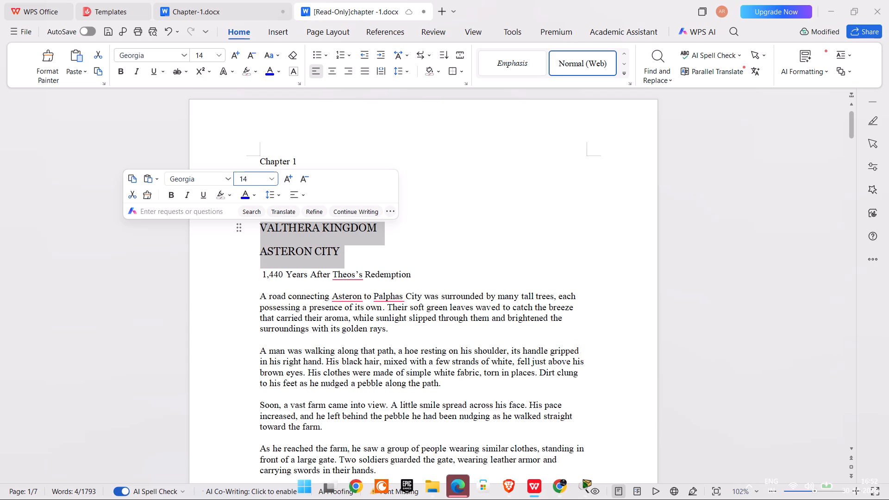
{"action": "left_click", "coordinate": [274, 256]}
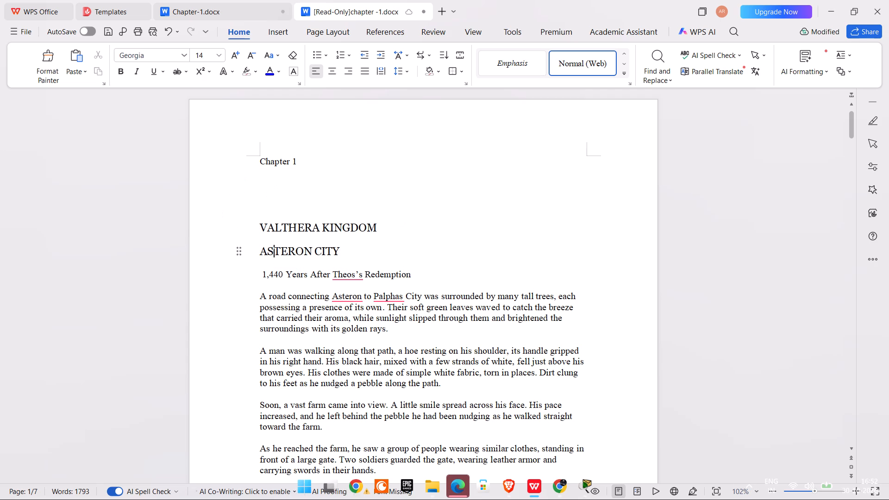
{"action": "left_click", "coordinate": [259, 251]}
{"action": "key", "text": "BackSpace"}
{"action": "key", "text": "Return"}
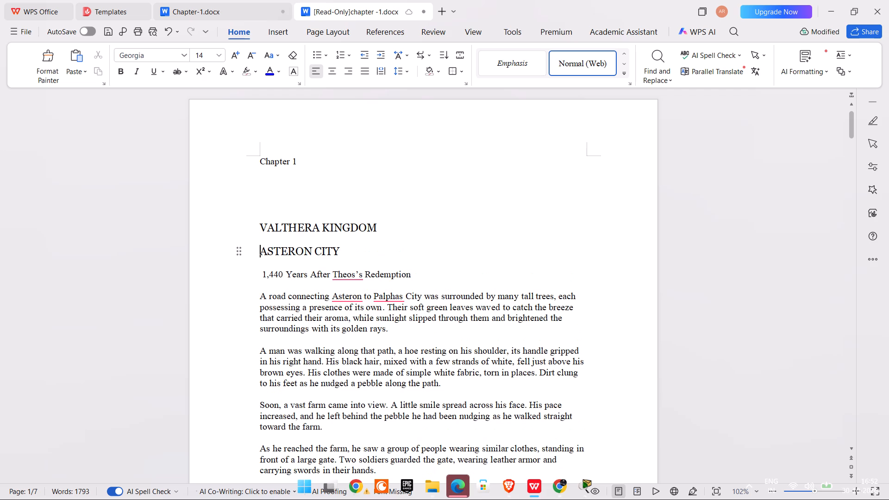
Format the "1,440 Years After Theos's Redemption" line in Georgia at size 11.
{"action": "left_click_drag", "start_coordinate": [432, 275], "coordinate": [254, 276]}
{"action": "left_click", "coordinate": [224, 224]}
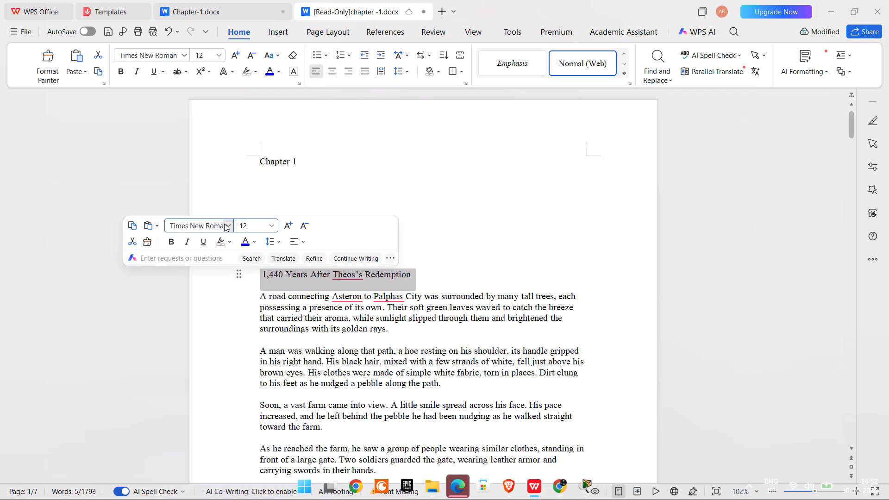
{"action": "left_click", "coordinate": [205, 323]}
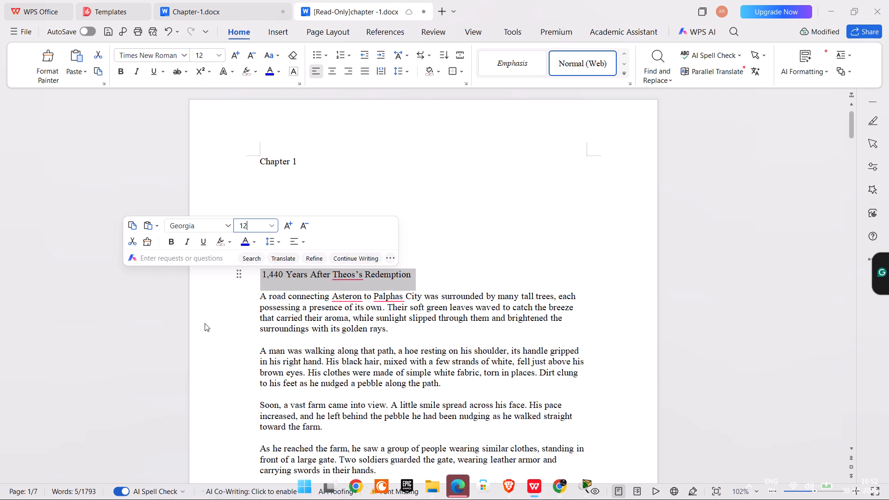
{"action": "key", "text": "BackSpace"}
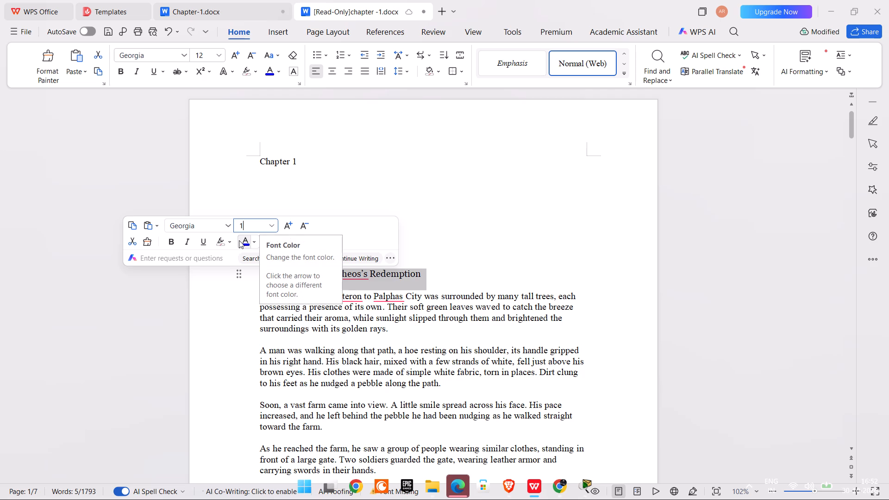
{"action": "key", "text": "1"}
{"action": "key", "text": "Return"}
{"action": "left_click", "coordinate": [236, 287]}
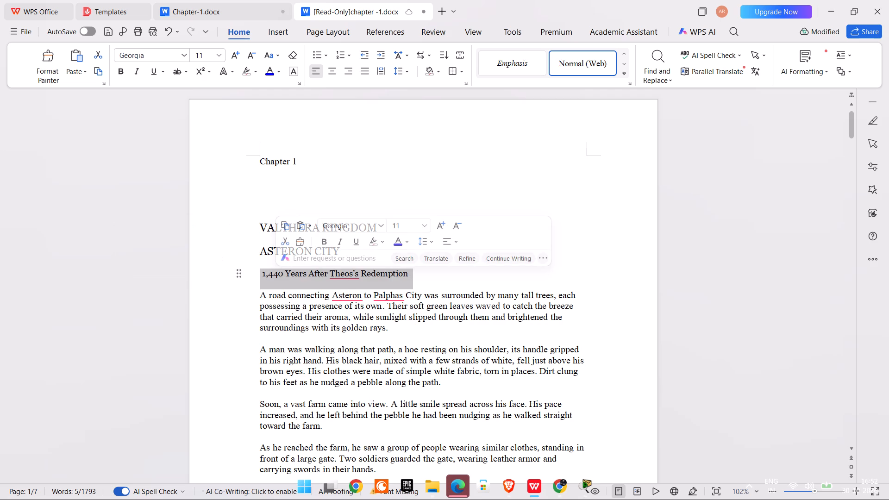
Change the font of the whole story body, from "A road connecting Asteron" to "The cry of a baby.", to Georgia.
{"action": "left_click_drag", "start_coordinate": [258, 295], "coordinate": [343, 499]}
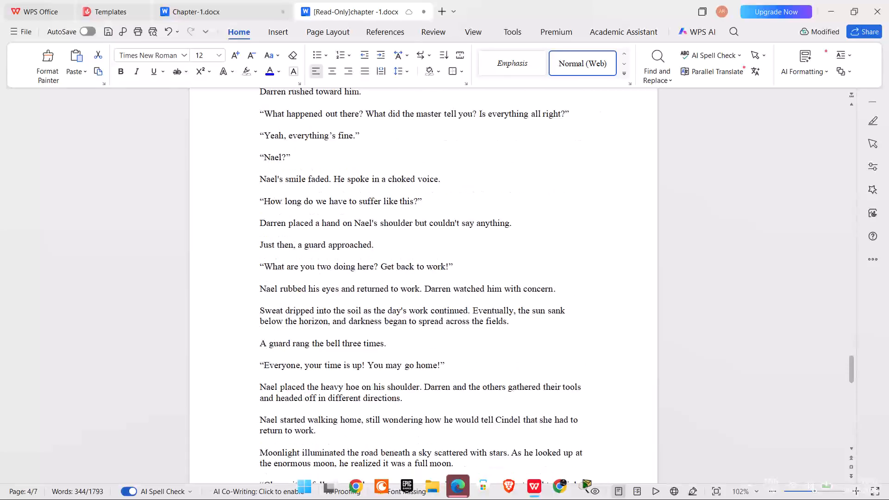
{"action": "left_click_drag", "start_coordinate": [343, 499], "coordinate": [349, 91]}
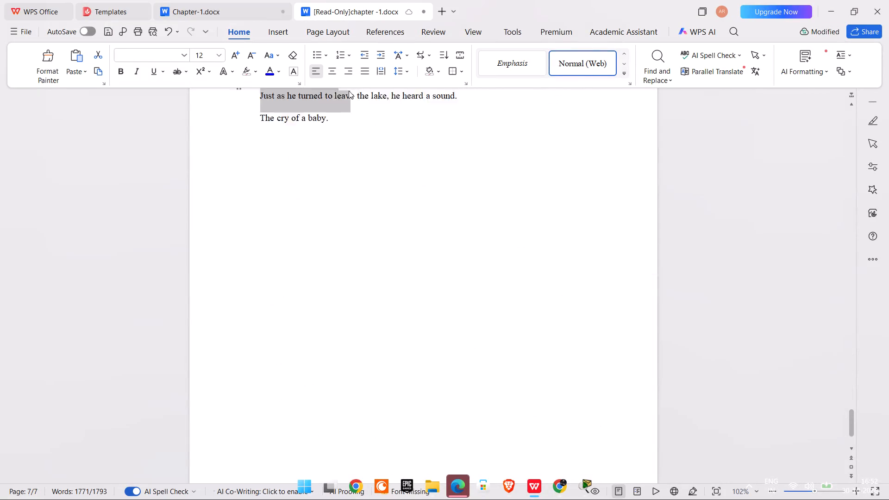
{"action": "left_click_drag", "start_coordinate": [349, 91], "coordinate": [345, 142]}
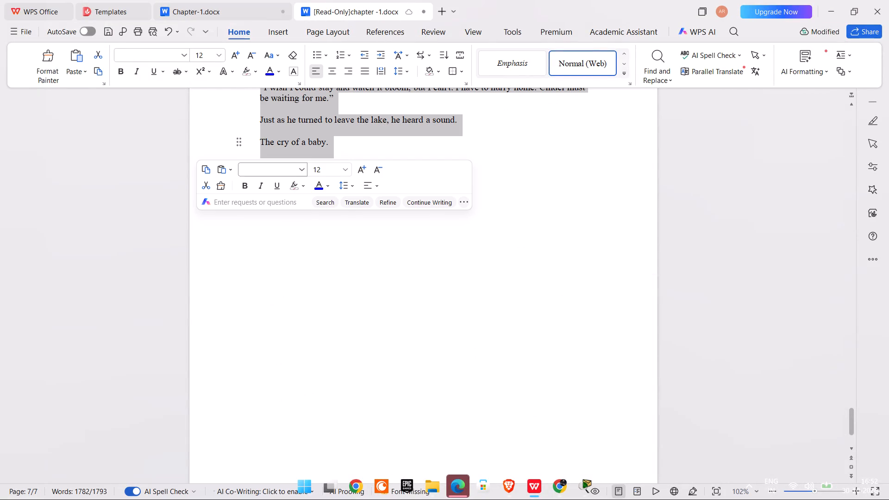
{"action": "left_click", "coordinate": [268, 170]}
{"action": "type", "text": "ge"}
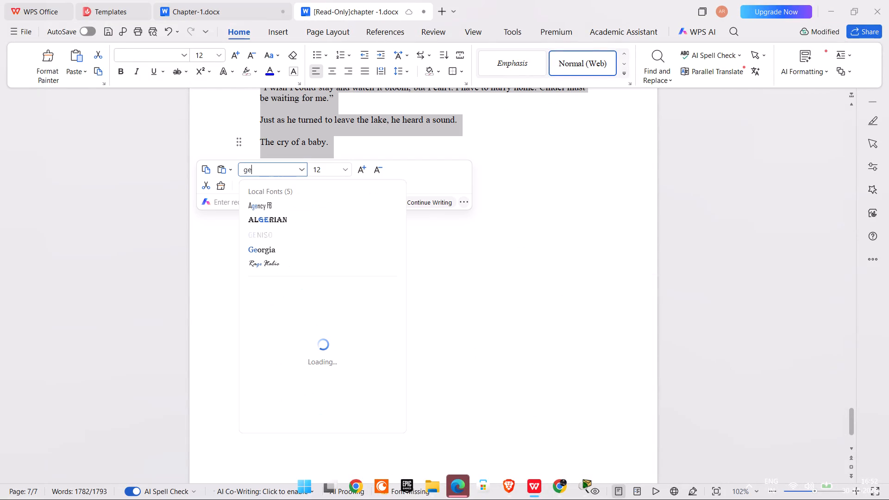
{"action": "left_click", "coordinate": [267, 250]}
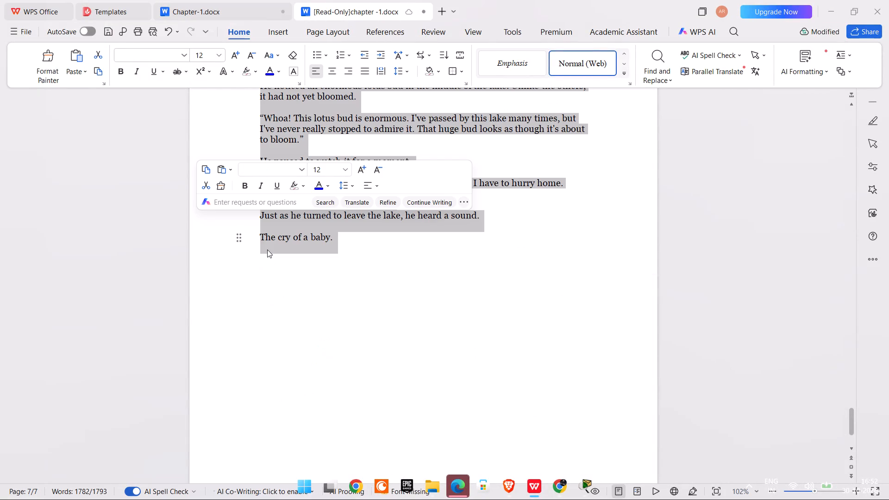
{"action": "left_click", "coordinate": [257, 264]}
{"action": "scroll", "coordinate": [257, 264], "scroll_direction": "up", "scroll_amount": 9}
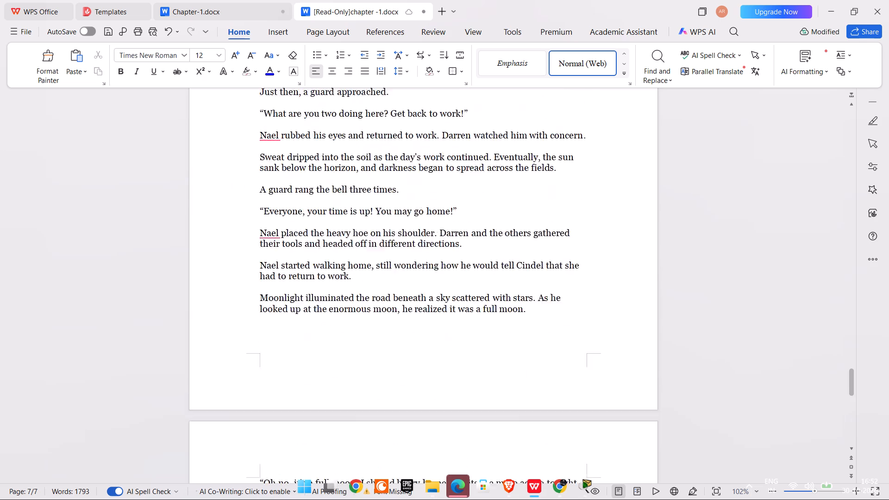
{"action": "scroll", "coordinate": [257, 264], "scroll_direction": "up", "scroll_amount": 16}
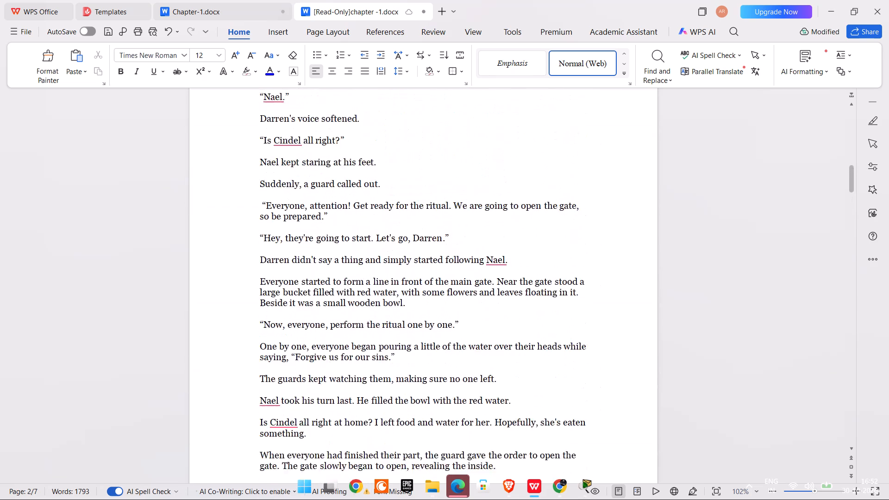
{"action": "scroll", "coordinate": [257, 293], "scroll_direction": "up", "scroll_amount": 9}
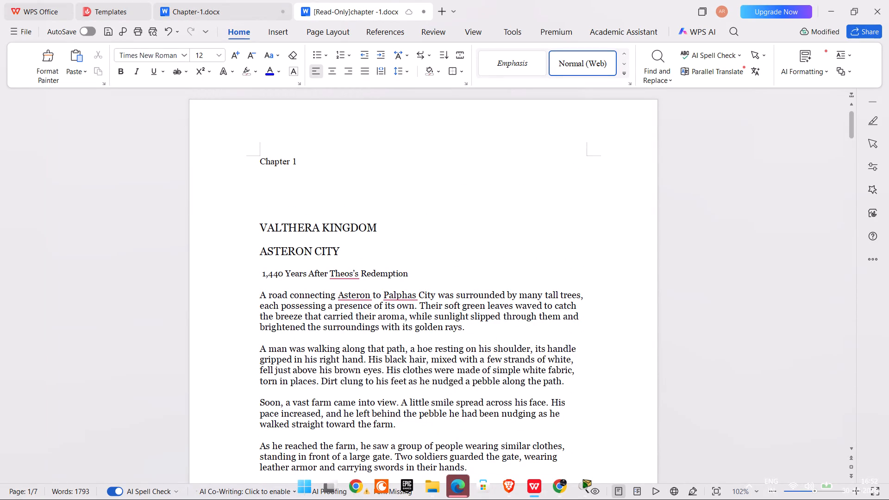
Remove the blank lines between "Chapter 1" and the "VALTHERA KINGDOM" heading.
{"action": "left_click", "coordinate": [259, 228]}
{"action": "key", "text": "BackSpace"}
{"action": "key", "text": "BackSpace"}
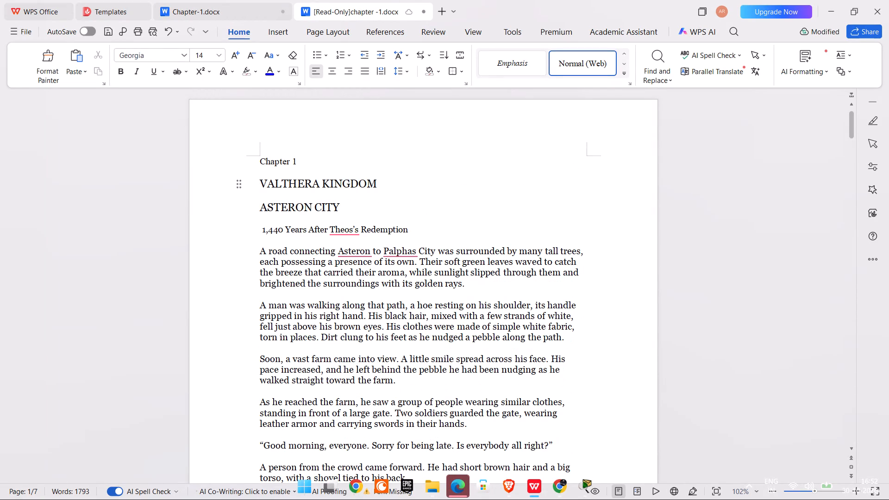
Copy the entire chapter text, from "Chapter 1" to "The cry of a baby.", keeping it in the document.
{"action": "key", "text": "ctrl+a"}
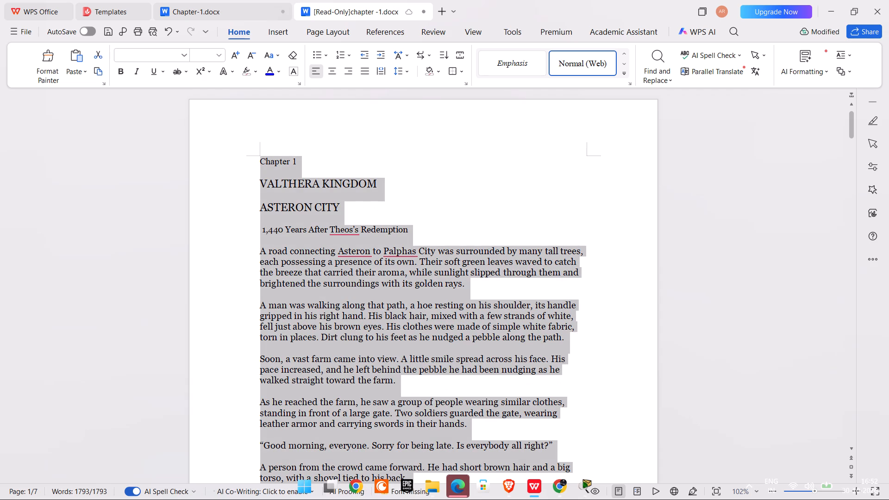
{"action": "key", "text": "ctrl+x"}
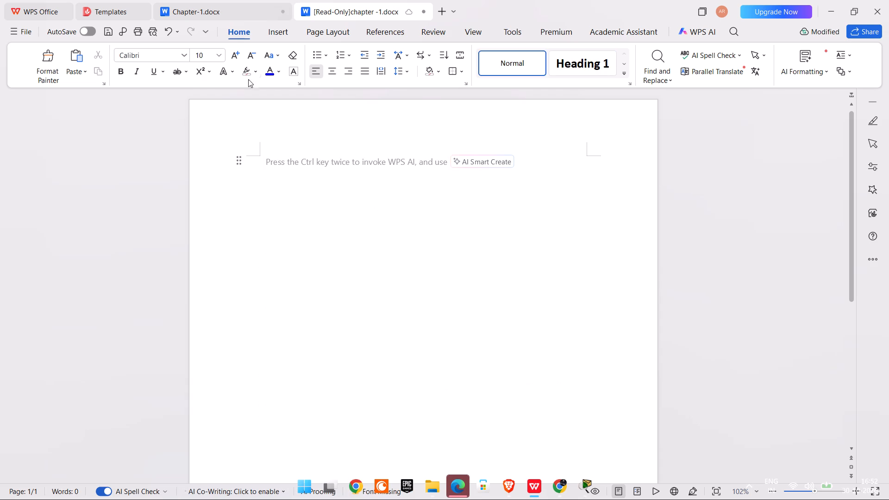
{"action": "left_click", "coordinate": [163, 34]}
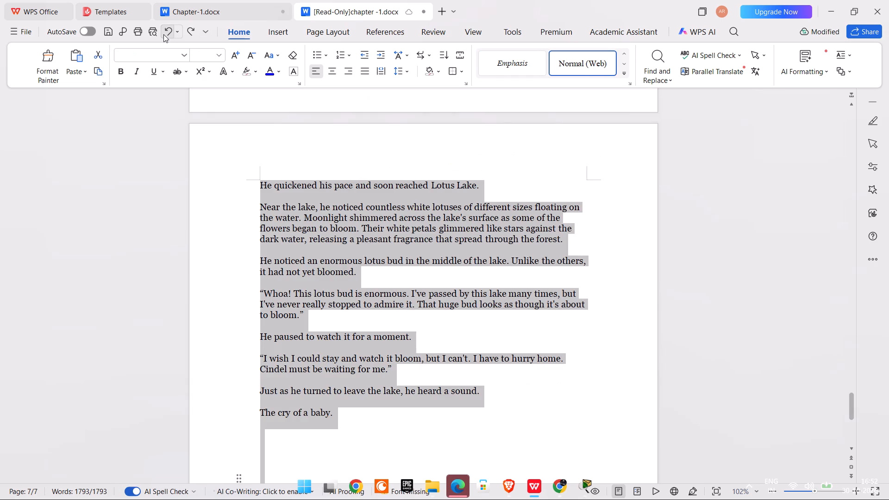
{"action": "key", "text": "ctrl+c"}
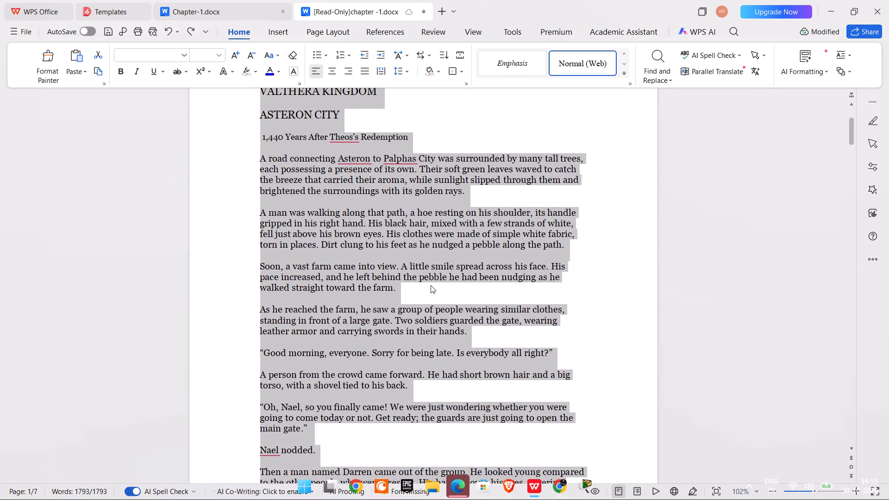
{"action": "left_click", "coordinate": [355, 316]}
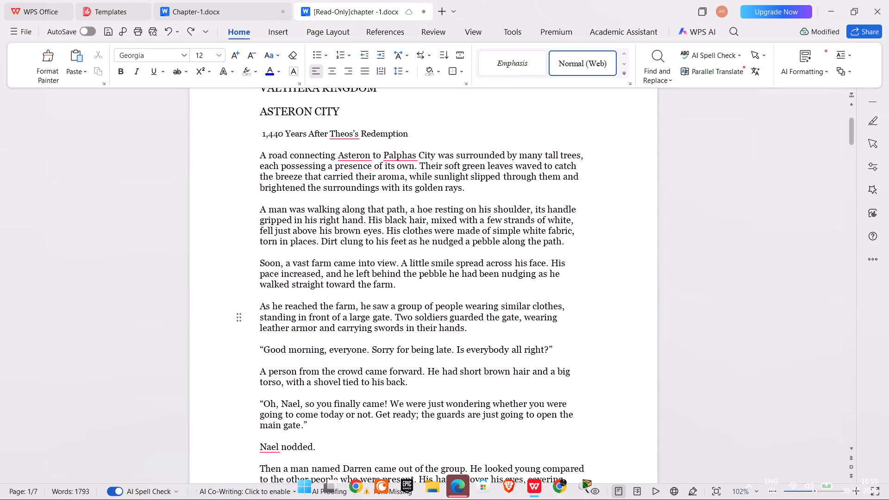
{"action": "left_click_drag", "start_coordinate": [415, 382], "coordinate": [261, 370]}
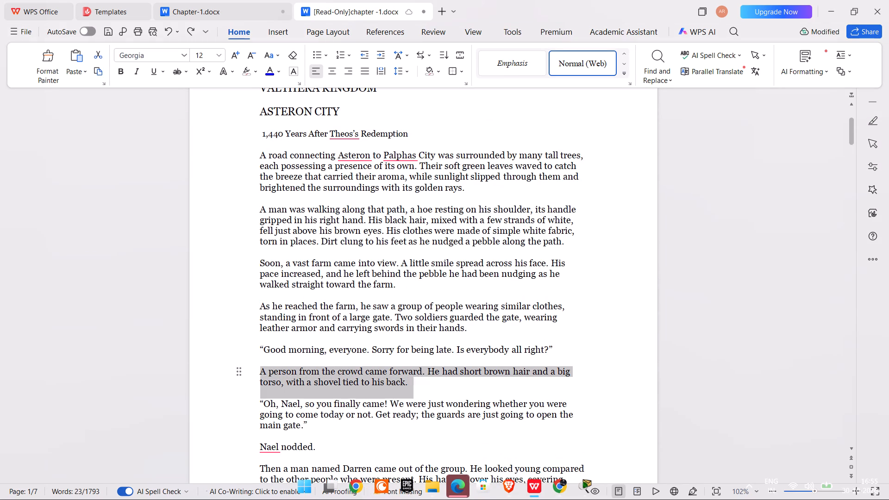
{"action": "left_click_drag", "start_coordinate": [261, 370], "coordinate": [256, 370]}
{"action": "scroll", "coordinate": [256, 370], "scroll_direction": "down", "scroll_amount": 4}
{"action": "scroll", "coordinate": [256, 370], "scroll_direction": "up", "scroll_amount": 1}
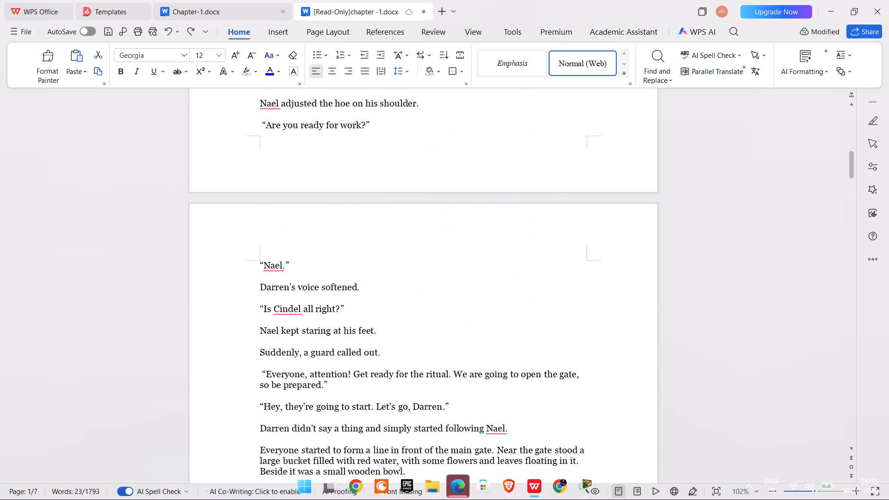
{"action": "scroll", "coordinate": [256, 370], "scroll_direction": "up", "scroll_amount": 5}
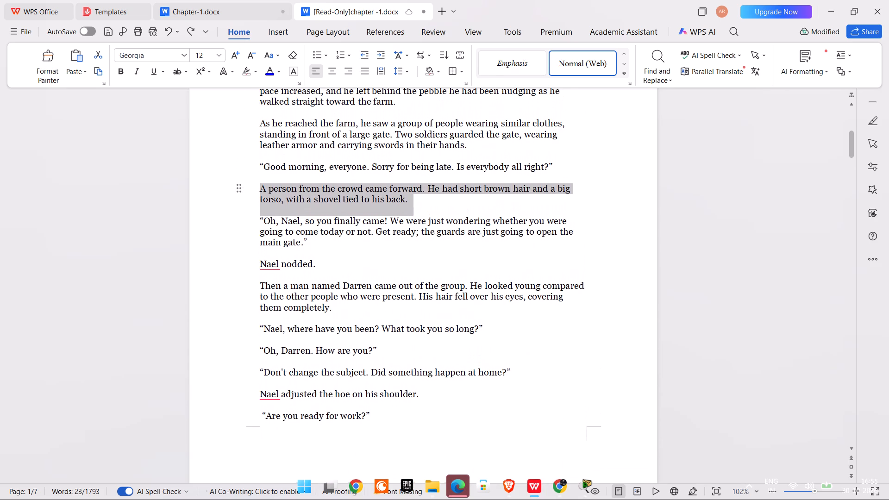
{"action": "scroll", "coordinate": [256, 370], "scroll_direction": "up", "scroll_amount": 1}
{"action": "left_click_drag", "start_coordinate": [334, 312], "coordinate": [322, 310]}
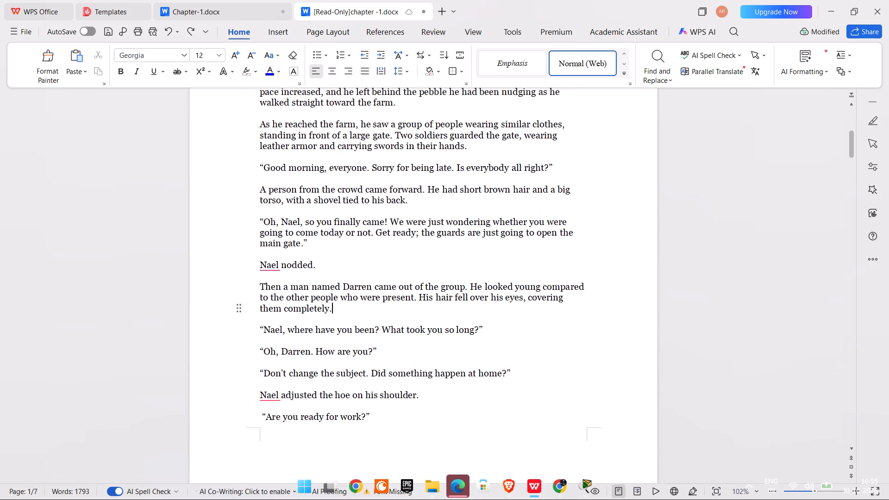
{"action": "left_click_drag", "start_coordinate": [322, 310], "coordinate": [256, 286]}
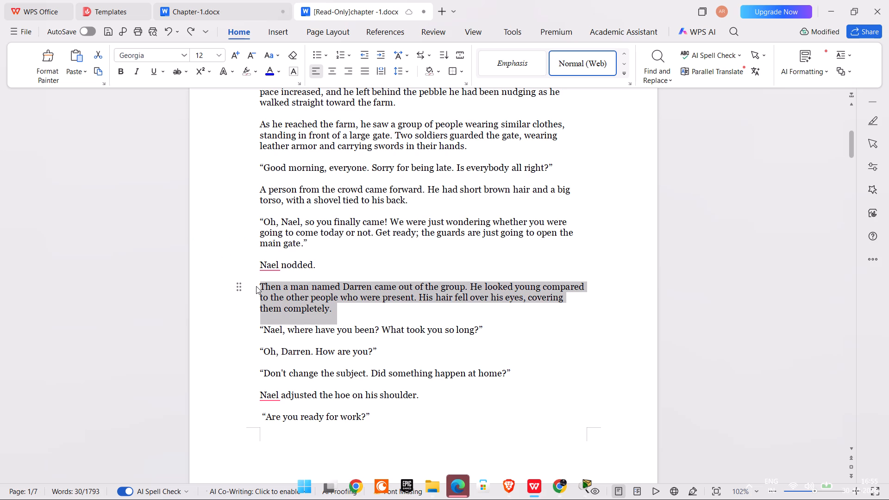
{"action": "key", "text": "ctrl+v"}
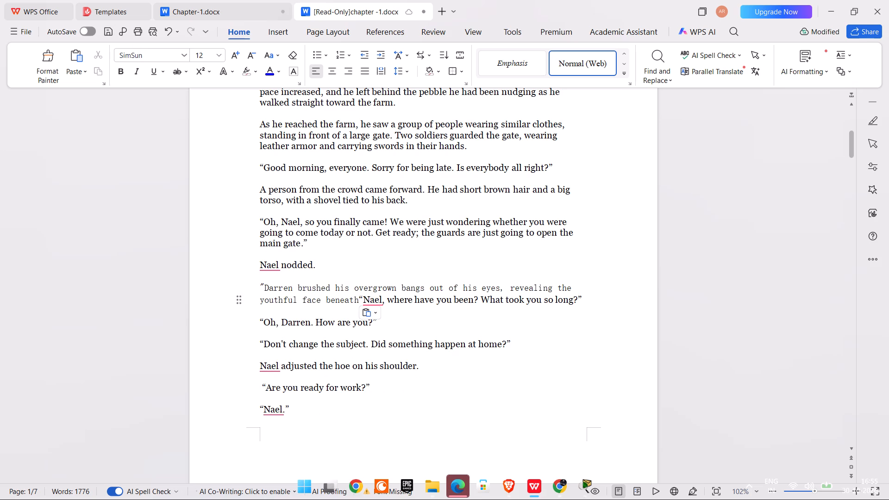
{"action": "left_click", "coordinate": [368, 316]}
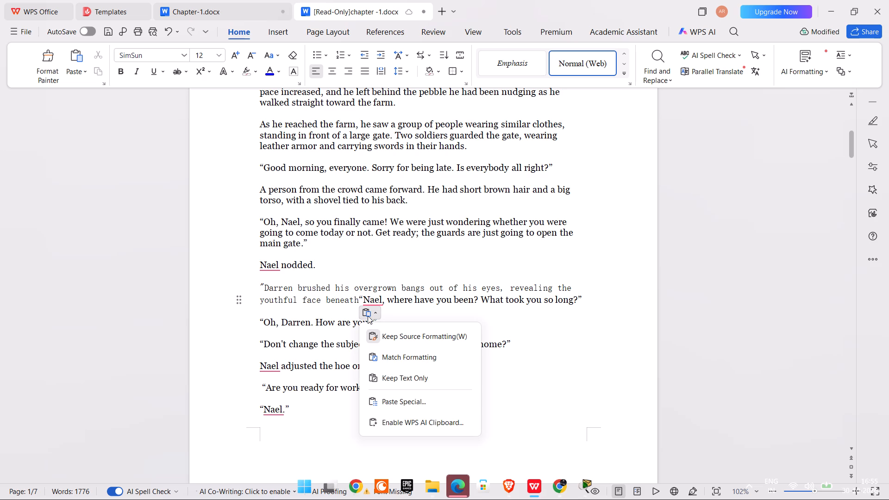
{"action": "left_click", "coordinate": [389, 356]}
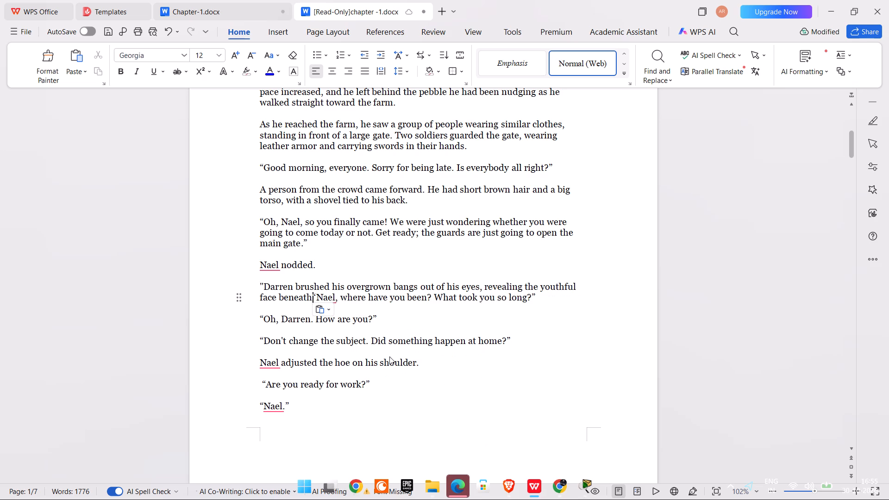
Move Darren's line "Nael, where have you been?" into its own paragraph and delete the stray quotation mark opening the pasted sentence.
{"action": "key", "text": "Return"}
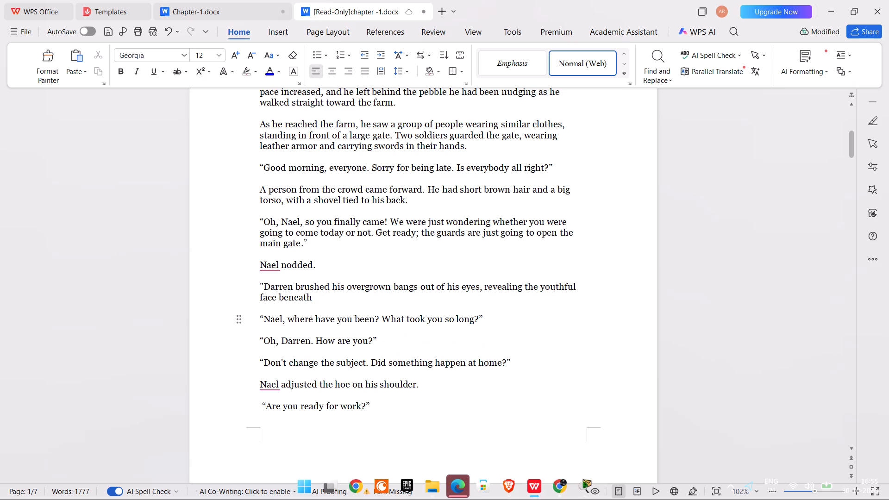
{"action": "left_click", "coordinate": [263, 285]}
{"action": "key", "text": "BackSpace"}
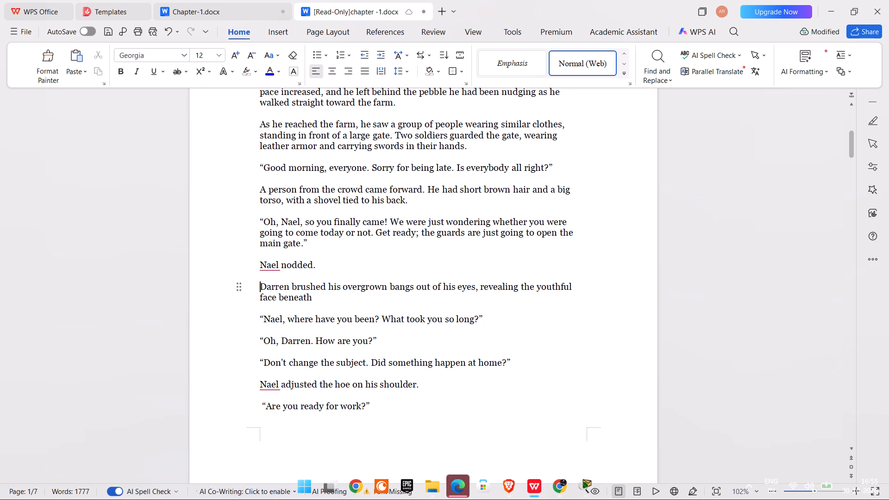
Insert "A person named Darren came out from the crowd" at the start of the pasted sentence.
{"action": "key", "text": "shift+a"}
{"action": "key", "text": "space"}
{"action": "type", "text": "per"}
{"action": "type", "text": "son"}
{"action": "key", "text": "space"}
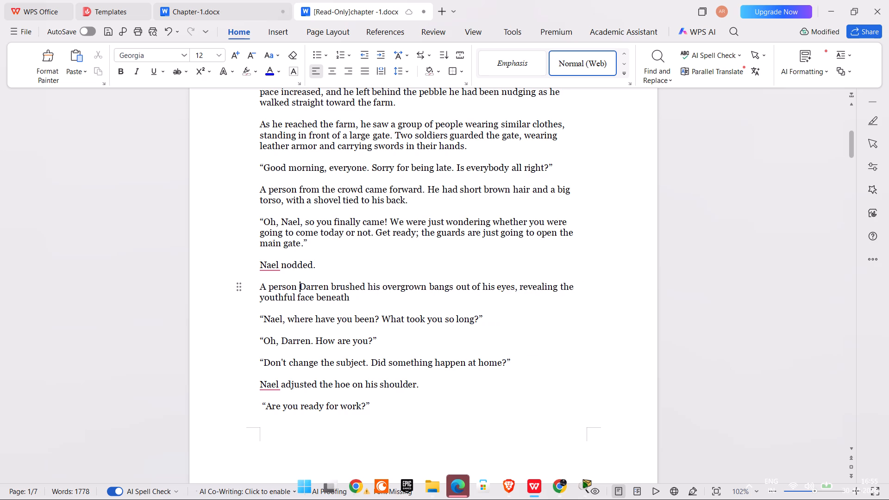
{"action": "type", "text": "named"}
{"action": "key", "text": "space"}
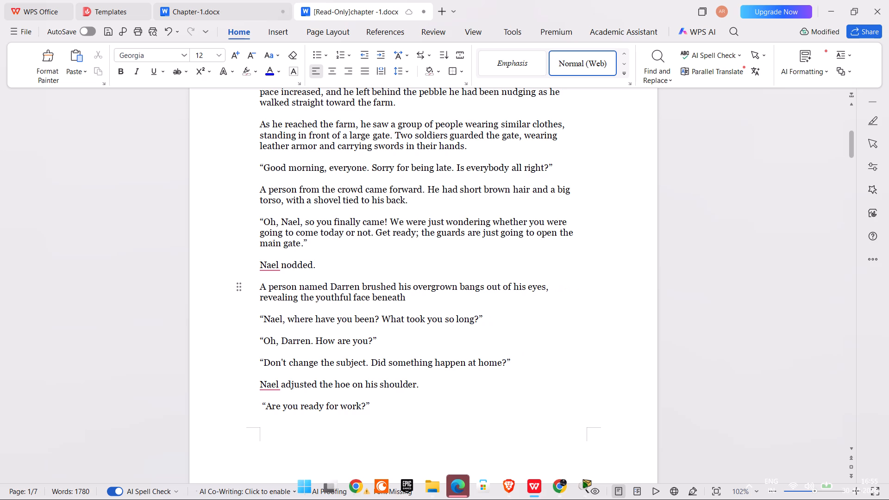
{"action": "type", "text": "Darren came"}
{"action": "key", "text": "space"}
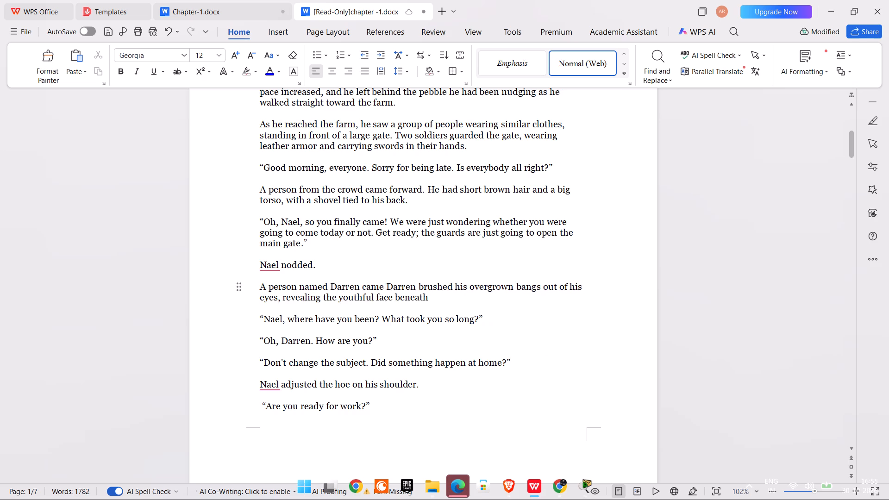
{"action": "type", "text": "out"}
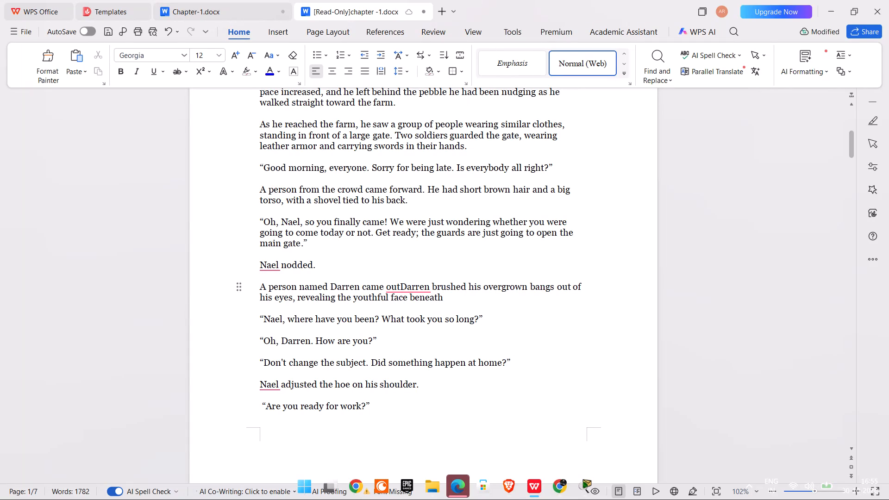
{"action": "key", "text": "space"}
{"action": "type", "text": "fromt"}
{"action": "key", "text": "BackSpace"}
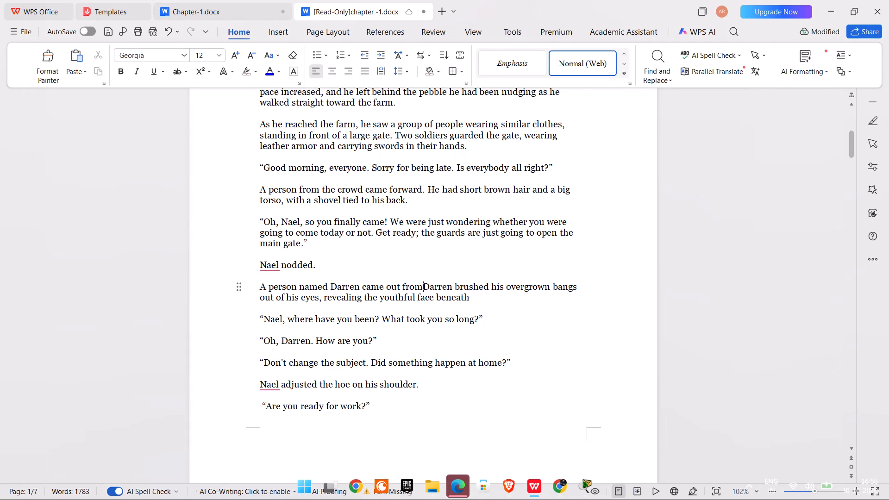
{"action": "key", "text": "space"}
{"action": "type", "text": "the"}
{"action": "key", "text": "space"}
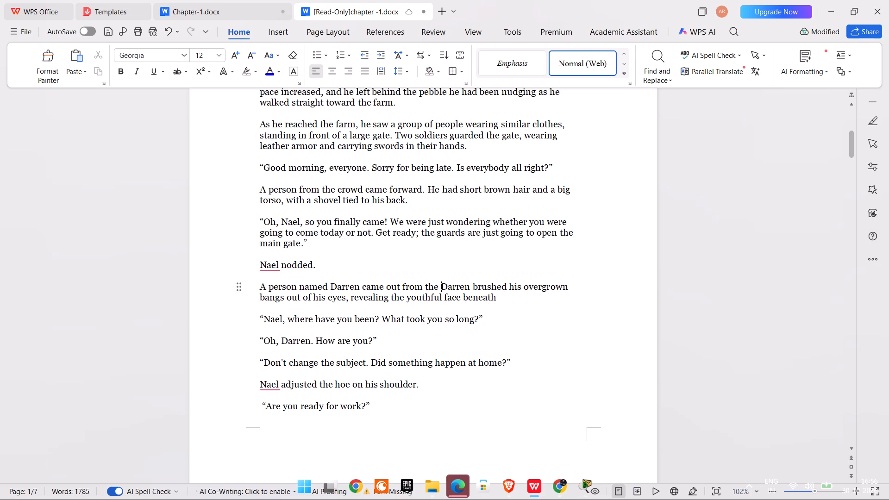
{"action": "type", "text": "crowd"}
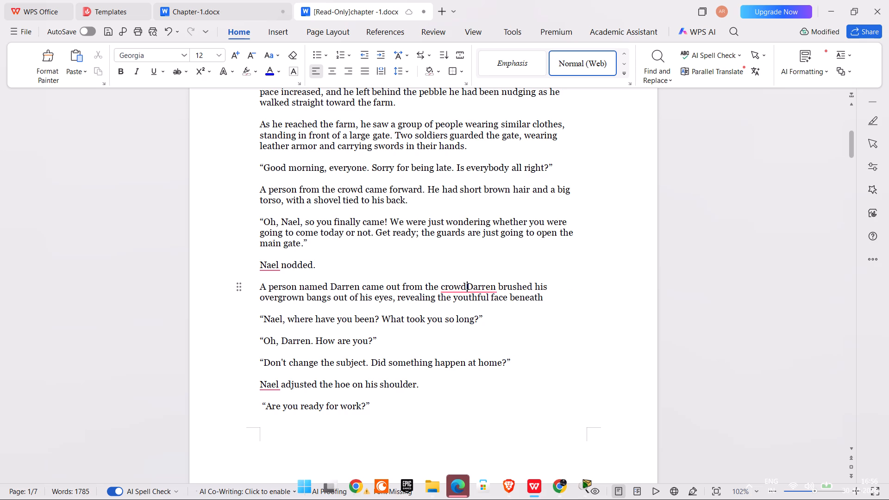
Replace the second "Darren" in that sentence with "he" and add a period after "beneath".
{"action": "left_click_drag", "start_coordinate": [497, 287], "coordinate": [476, 287]}
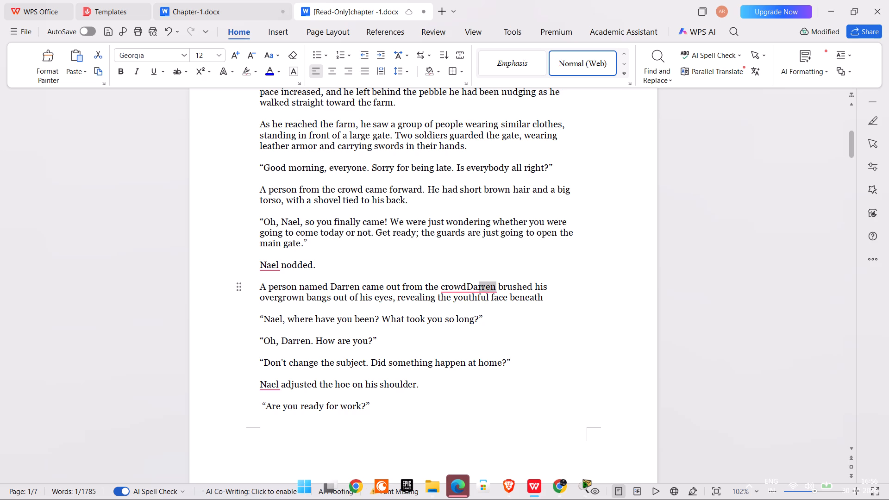
{"action": "left_click_drag", "start_coordinate": [476, 287], "coordinate": [466, 287]}
{"action": "key", "text": "BackSpace"}
{"action": "key", "text": "space"}
{"action": "type", "text": "he"}
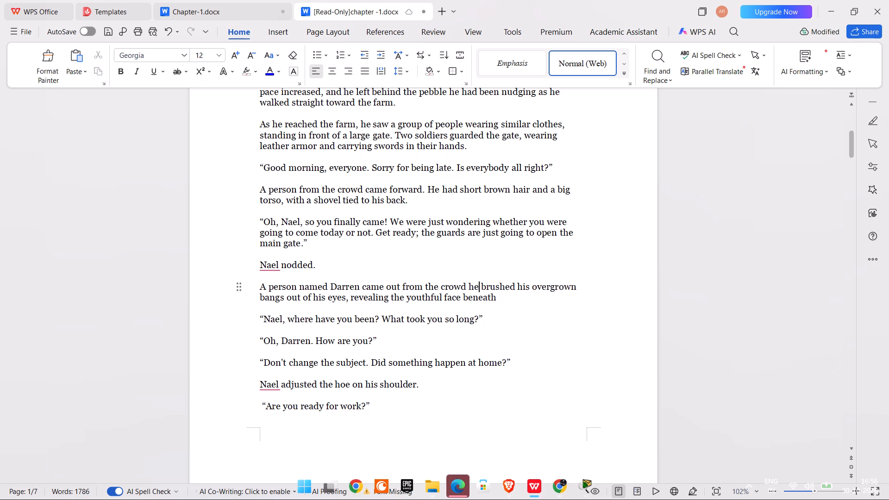
{"action": "left_click", "coordinate": [500, 297]}
{"action": "key", "text": "period"}
Select the entire text of the revised chapter.
{"action": "key", "text": "ctrl+a"}
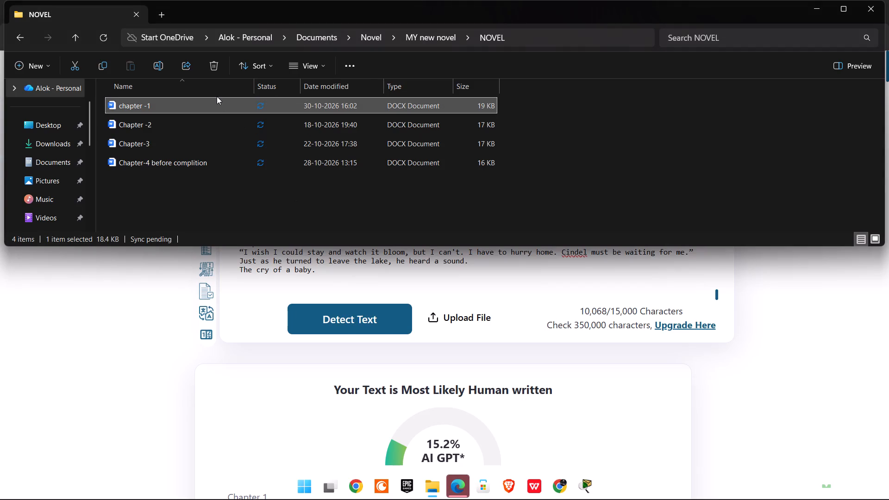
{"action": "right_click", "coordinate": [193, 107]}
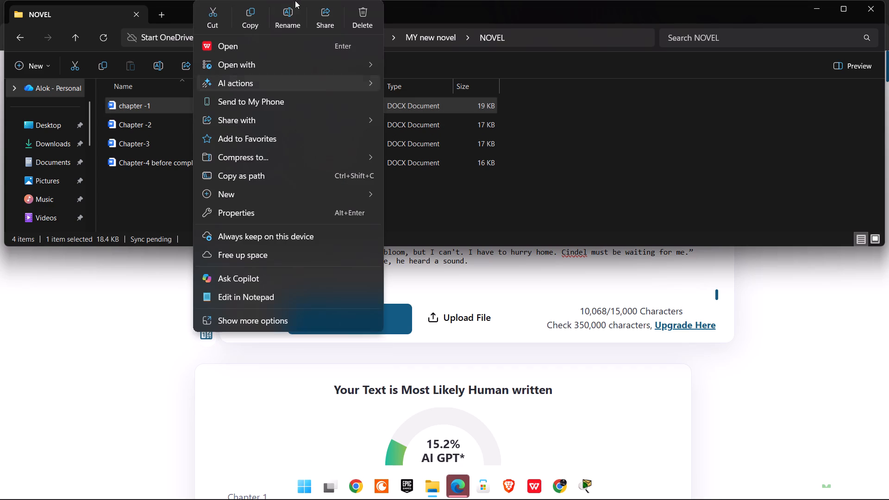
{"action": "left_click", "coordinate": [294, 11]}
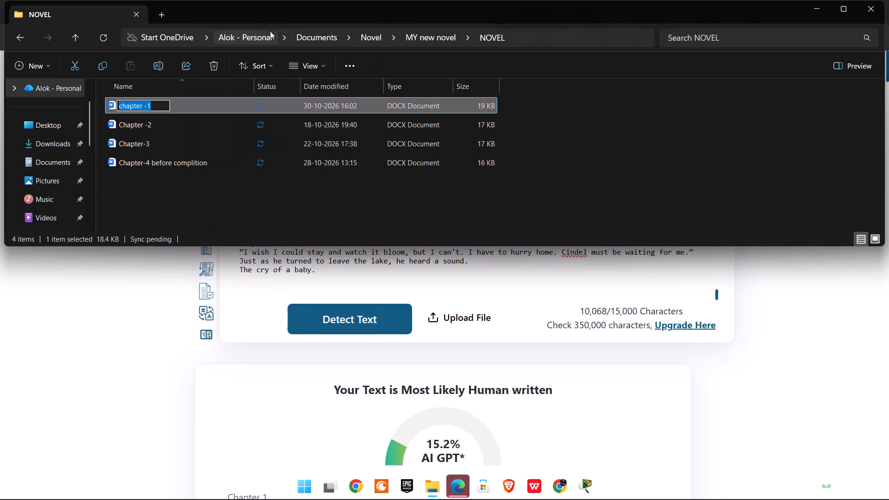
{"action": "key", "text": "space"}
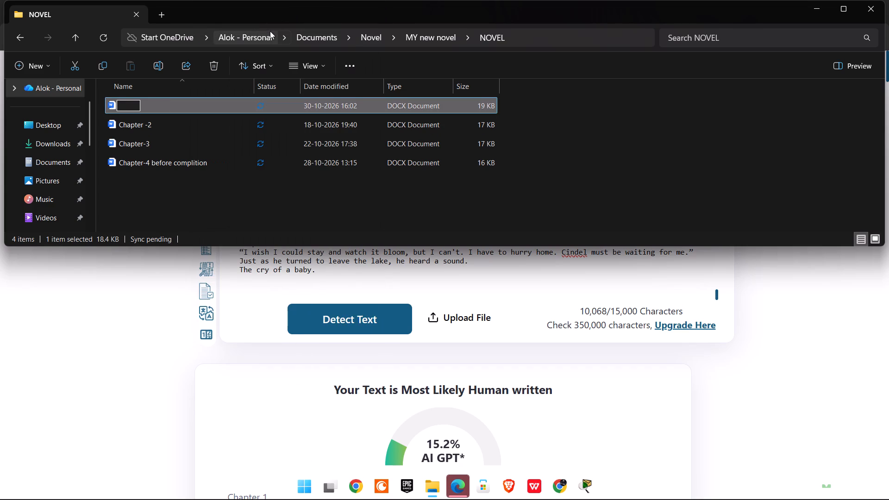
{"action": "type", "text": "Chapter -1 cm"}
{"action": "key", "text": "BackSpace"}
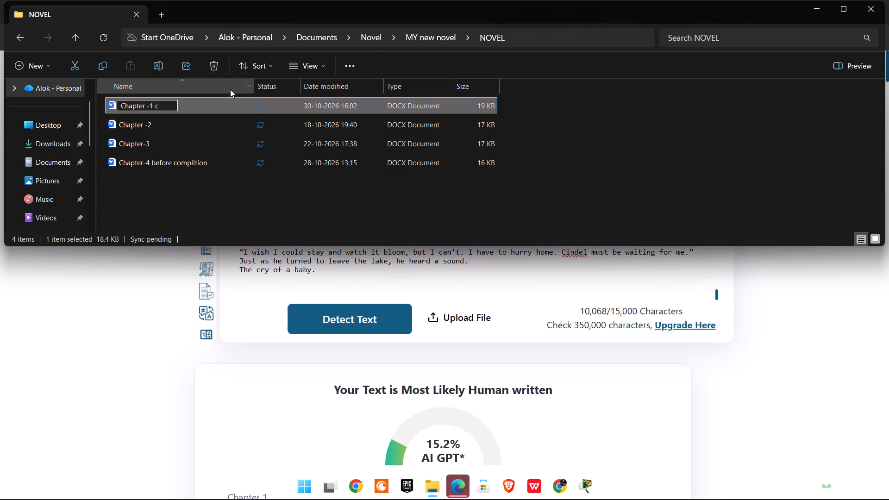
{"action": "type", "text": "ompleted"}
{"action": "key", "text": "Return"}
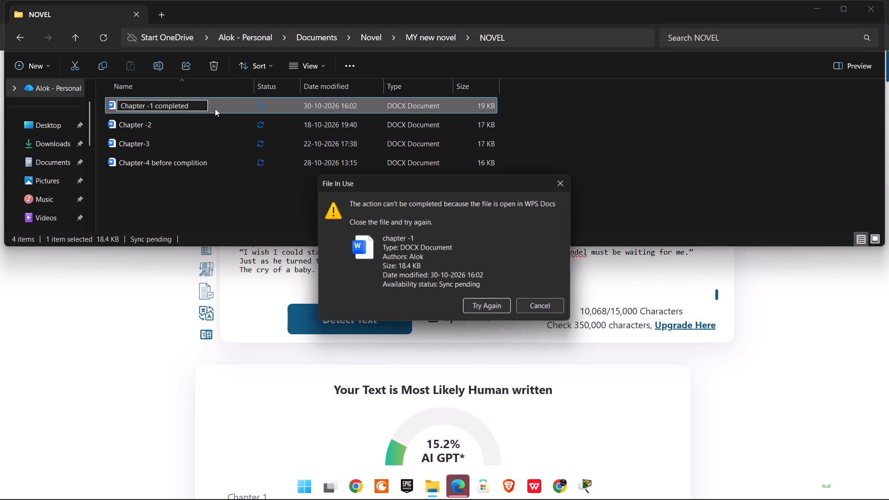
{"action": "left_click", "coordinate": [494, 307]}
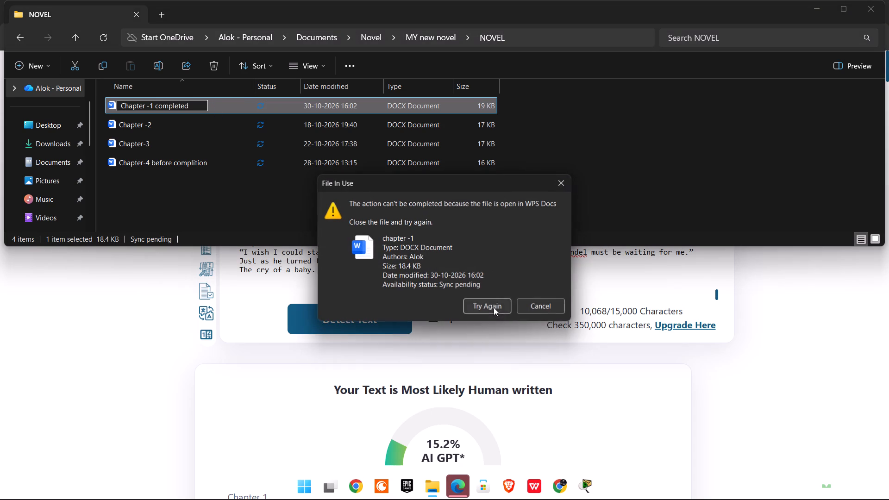
Switch to WPS Office and save the read-only chapter to the Desktop as chapter -1.docx.
{"action": "left_click", "coordinate": [555, 402]}
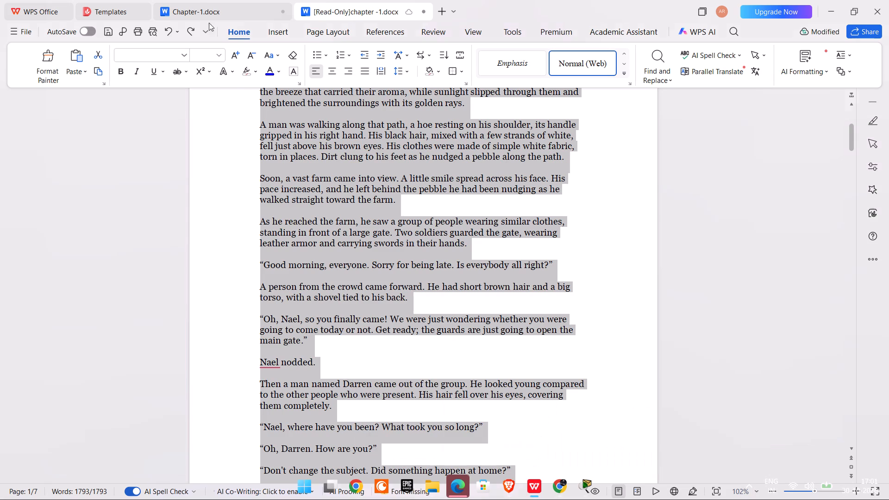
{"action": "left_click", "coordinate": [107, 38]}
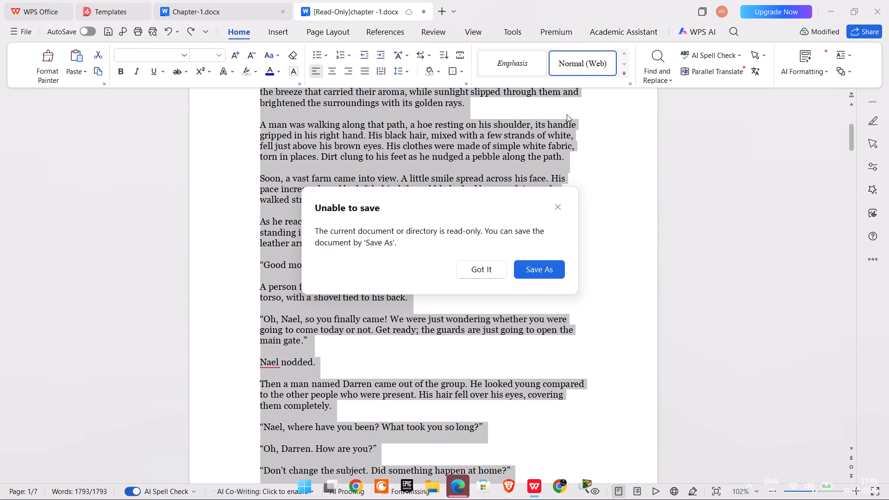
{"action": "left_click", "coordinate": [532, 272]}
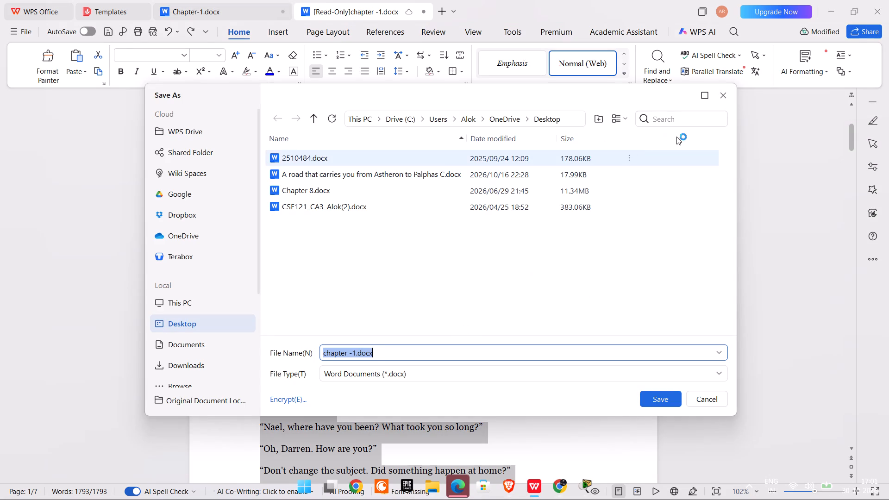
{"action": "left_click", "coordinate": [648, 392]}
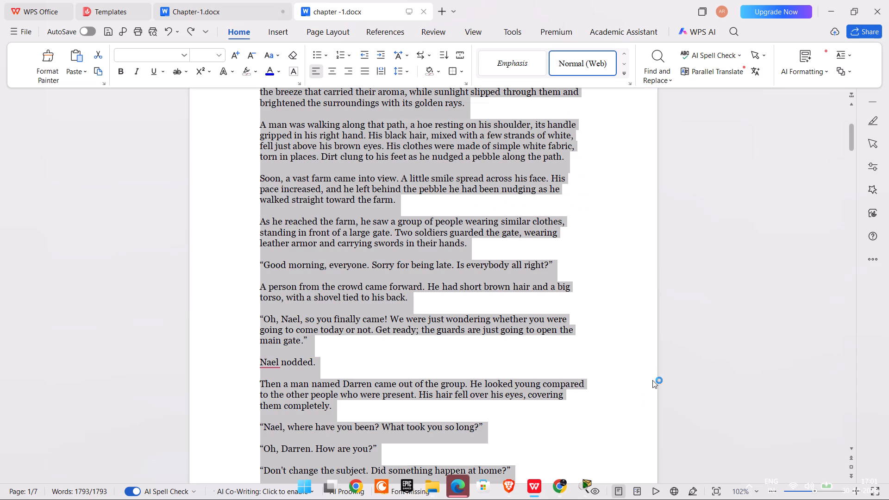
Close the WPS Office window, discarding the changes to Chapter-1.docx.
{"action": "left_click", "coordinate": [883, 5]}
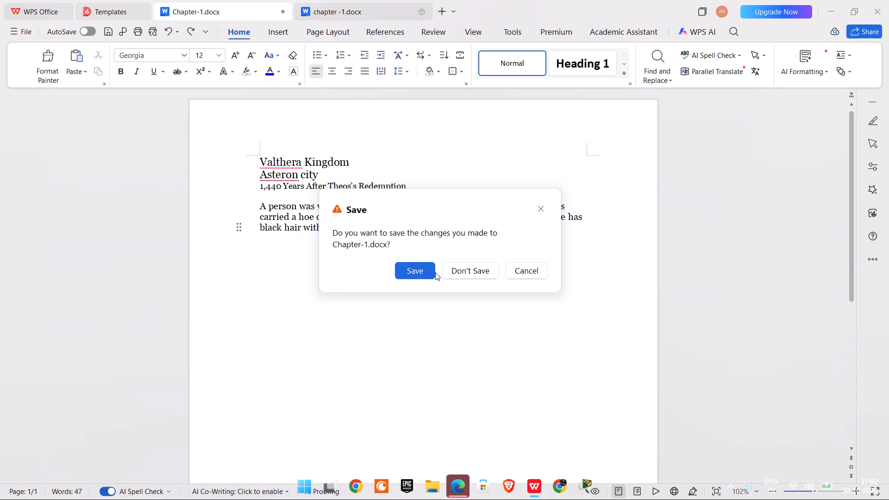
{"action": "left_click", "coordinate": [459, 266]}
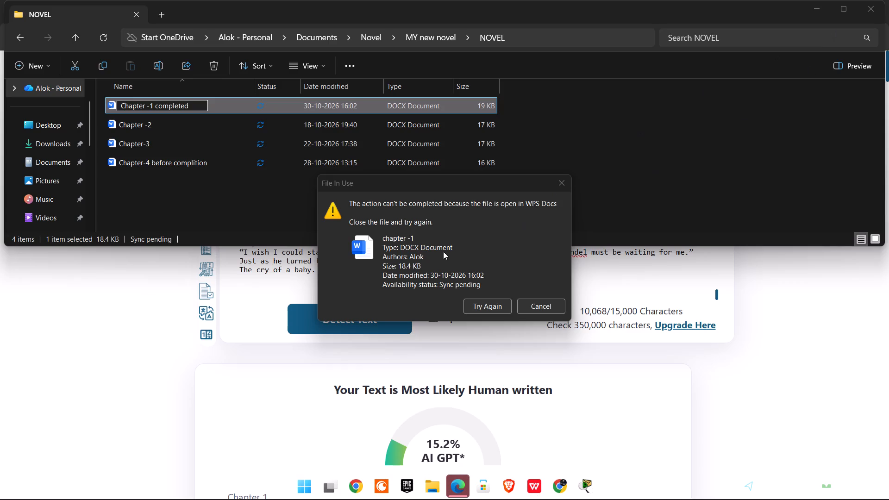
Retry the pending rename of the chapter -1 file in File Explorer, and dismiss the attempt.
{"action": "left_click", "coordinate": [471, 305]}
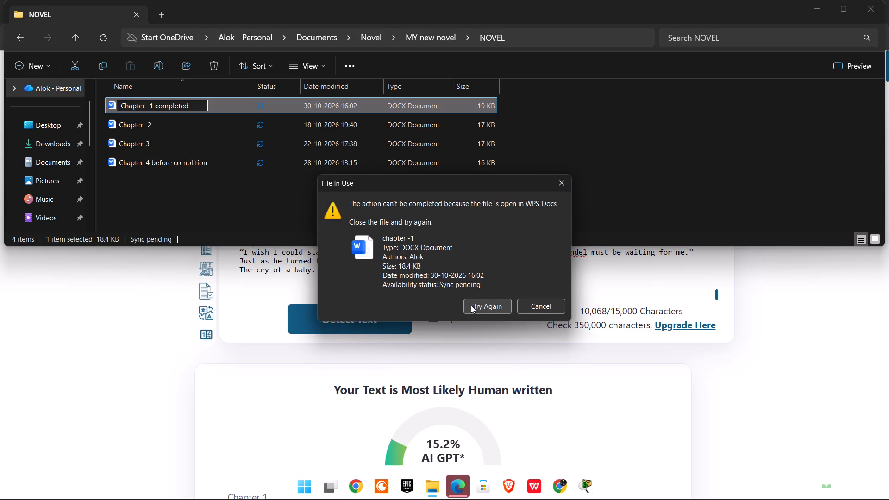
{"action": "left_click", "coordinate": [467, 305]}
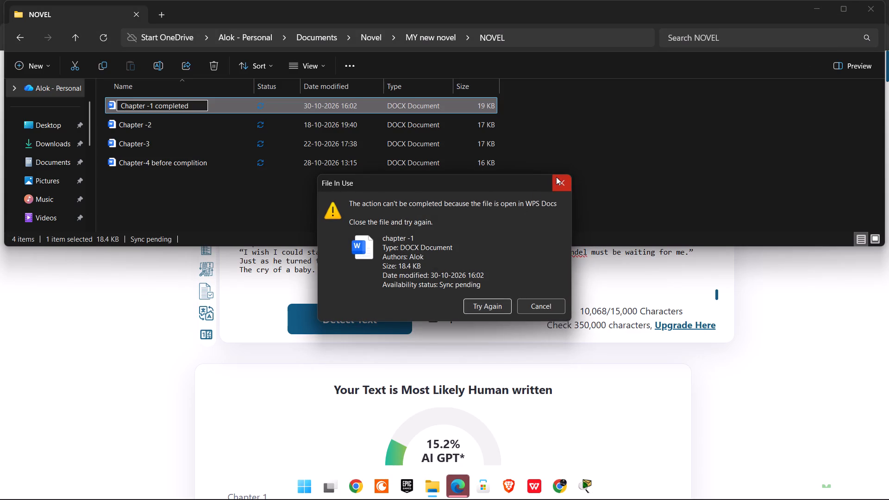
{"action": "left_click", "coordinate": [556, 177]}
Rename the chapter -1 file in the NOVEL folder as "chapter -1 completed", closing the WPS document that keeps it in use.
{"action": "left_click", "coordinate": [185, 108]}
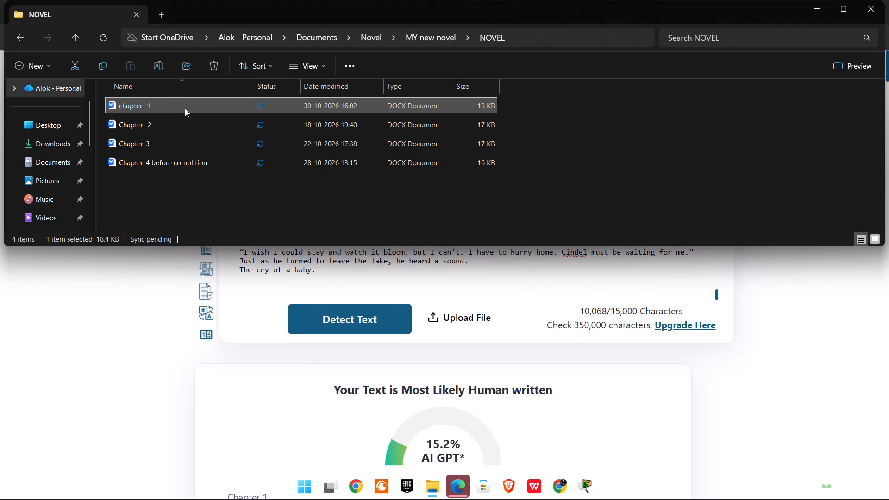
{"action": "right_click", "coordinate": [185, 108]}
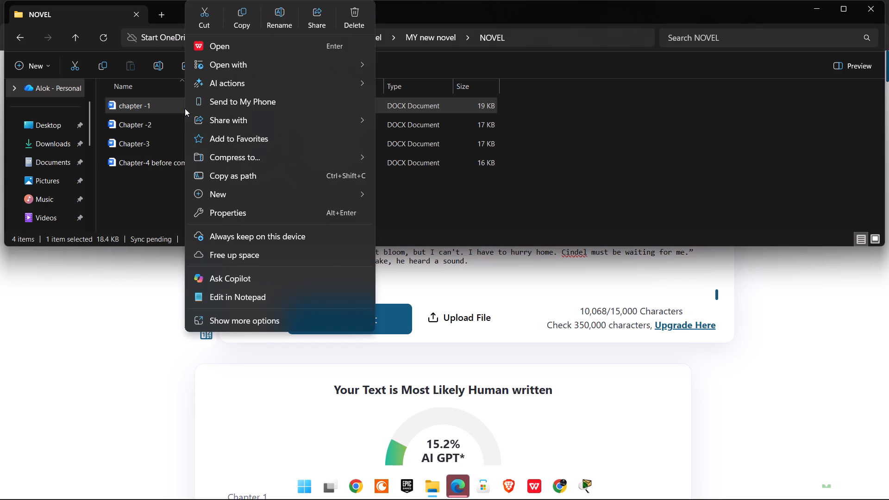
{"action": "left_click", "coordinate": [289, 20]}
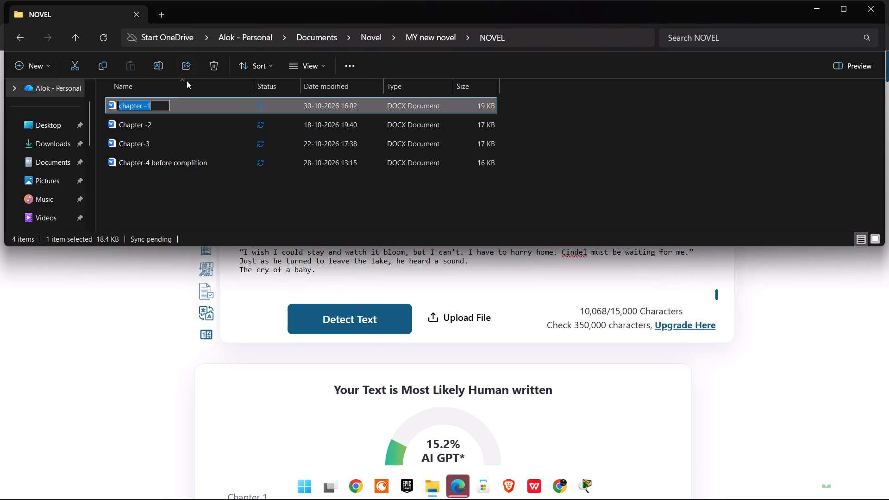
{"action": "double_click", "coordinate": [153, 108]}
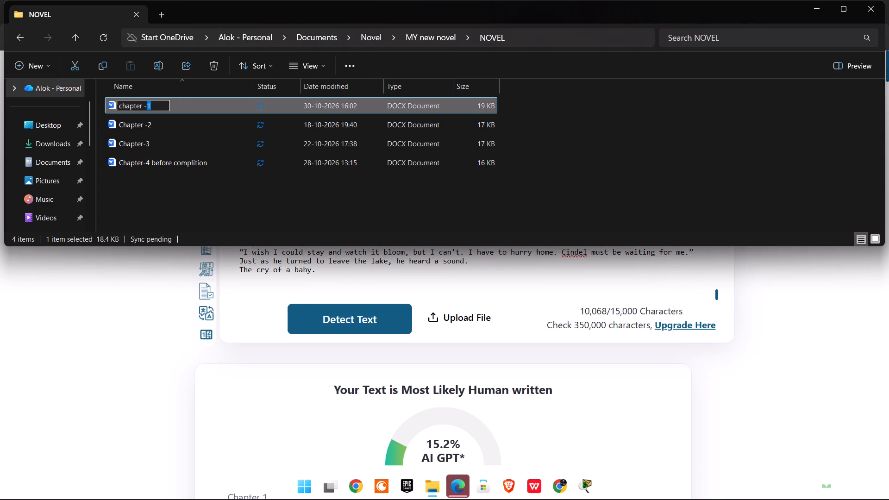
{"action": "left_click", "coordinate": [153, 108]}
{"action": "key", "text": "space"}
{"action": "type", "text": "cp"}
{"action": "key", "text": "BackSpace"}
{"action": "type", "text": "ompleted"}
{"action": "key", "text": "Return"}
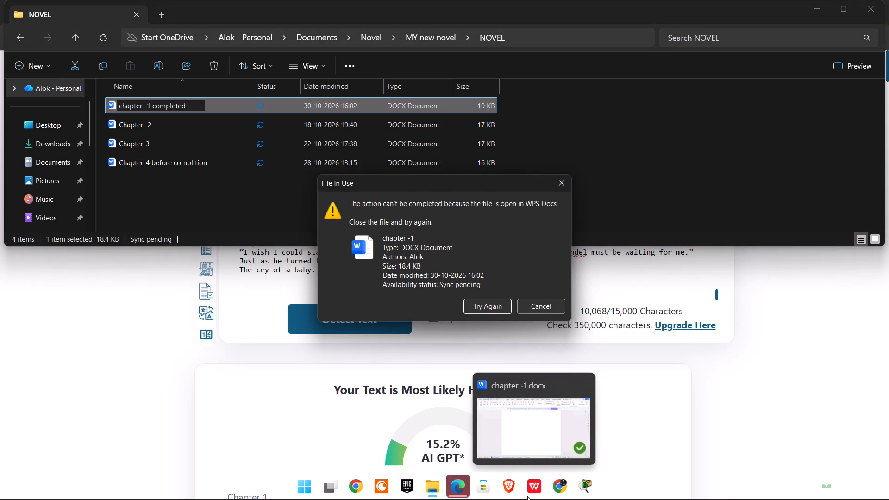
{"action": "left_click", "coordinate": [583, 386]}
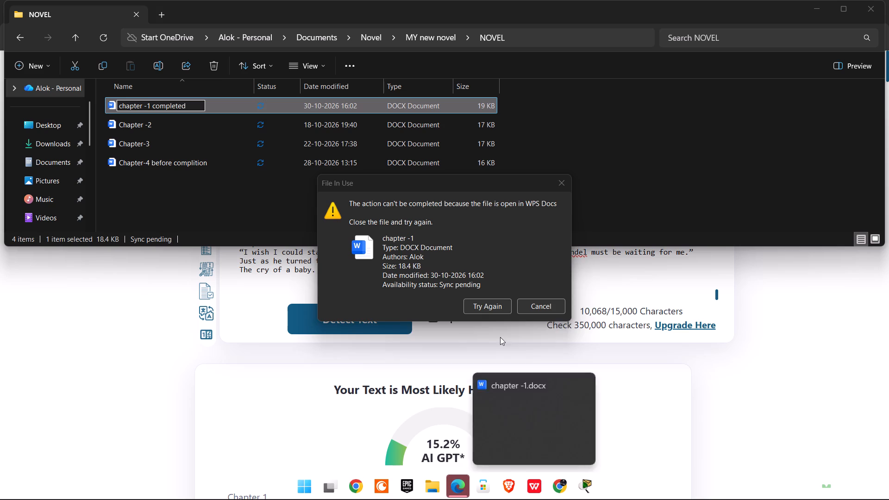
{"action": "left_click", "coordinate": [475, 304]}
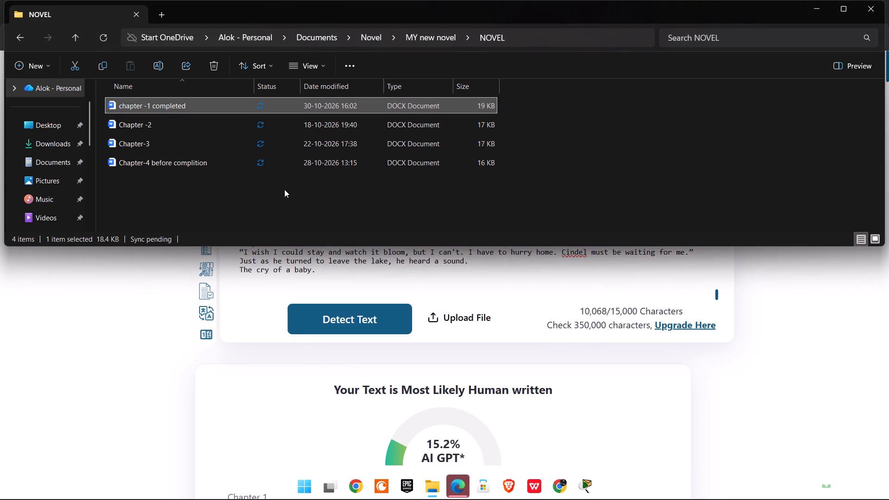
Open the Chapter -2 document from the NOVEL folder in WPS Office.
{"action": "scroll", "coordinate": [284, 189], "scroll_direction": "up", "scroll_amount": 2}
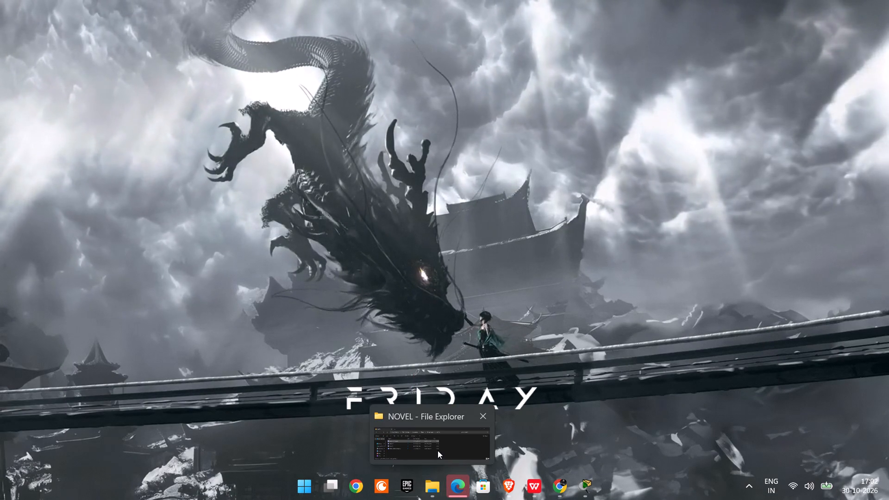
{"action": "left_click", "coordinate": [438, 450]}
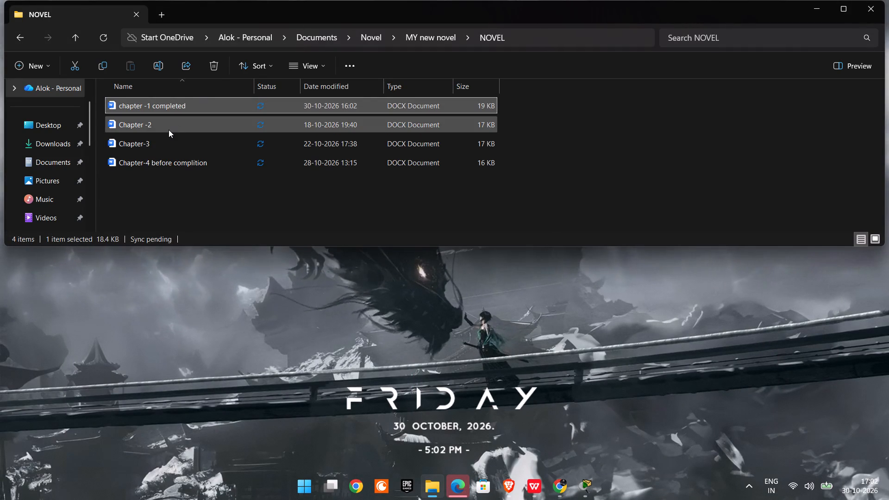
{"action": "double_click", "coordinate": [169, 130]}
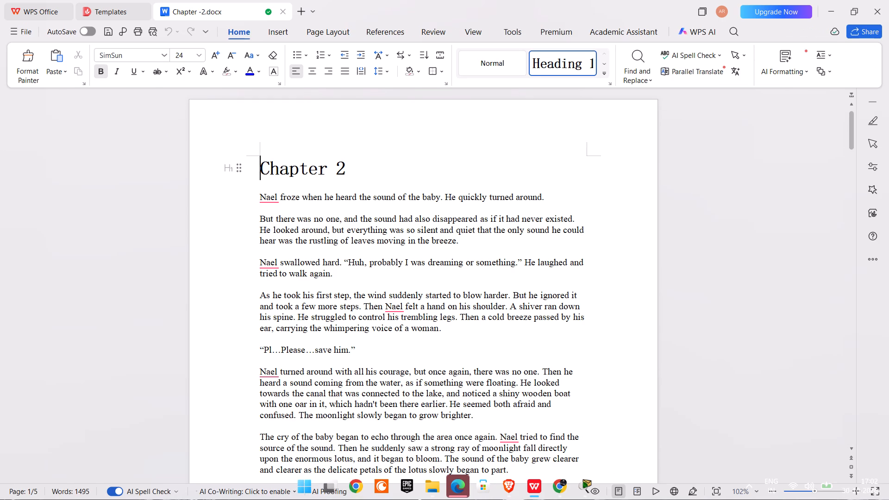
Format the "Chapter 2" heading in the Georgia font at size 14.
{"action": "left_click_drag", "start_coordinate": [355, 173], "coordinate": [255, 173]}
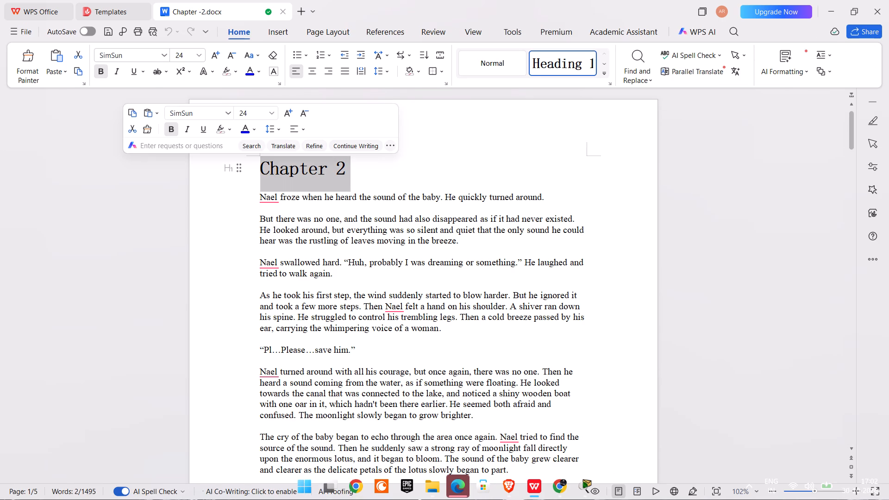
{"action": "left_click", "coordinate": [129, 57]}
{"action": "key", "text": "BackSpace"}
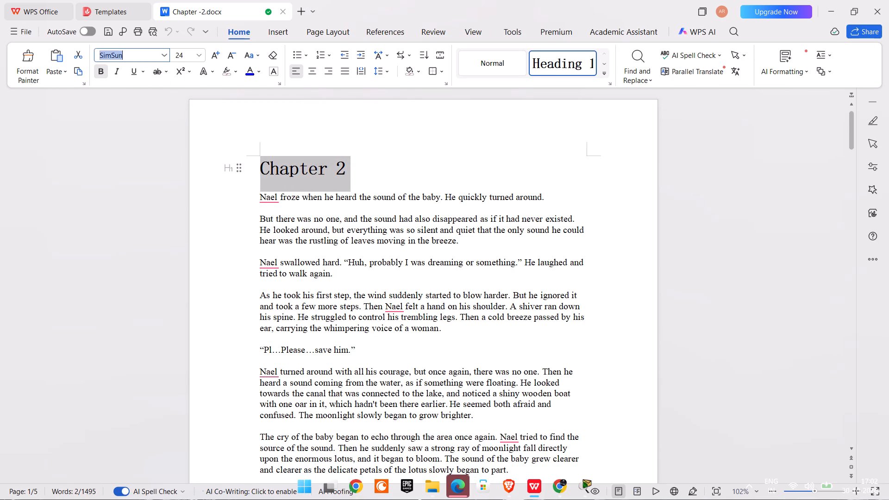
{"action": "type", "text": "Geo"}
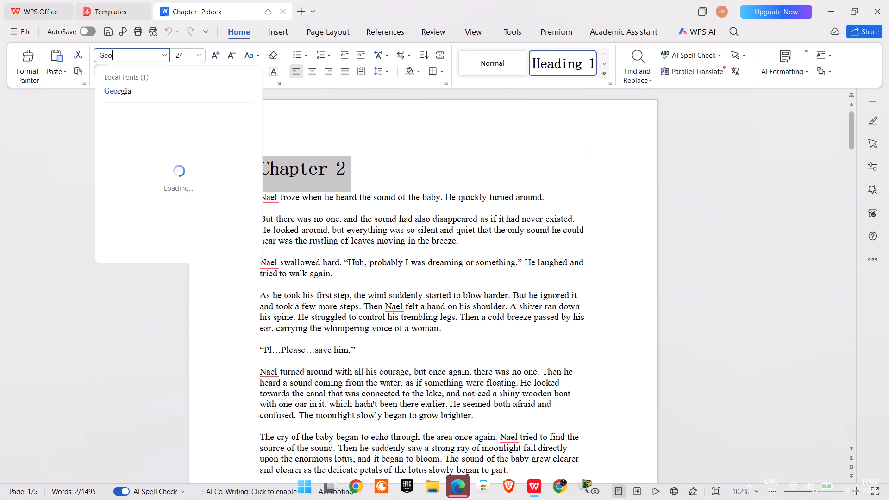
{"action": "left_click", "coordinate": [124, 100]}
{"action": "left_click", "coordinate": [140, 89]}
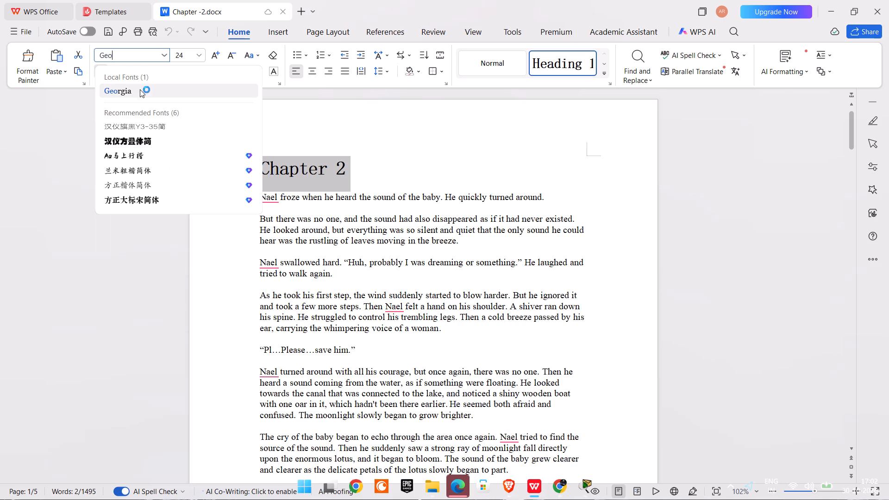
{"action": "left_click", "coordinate": [185, 58]}
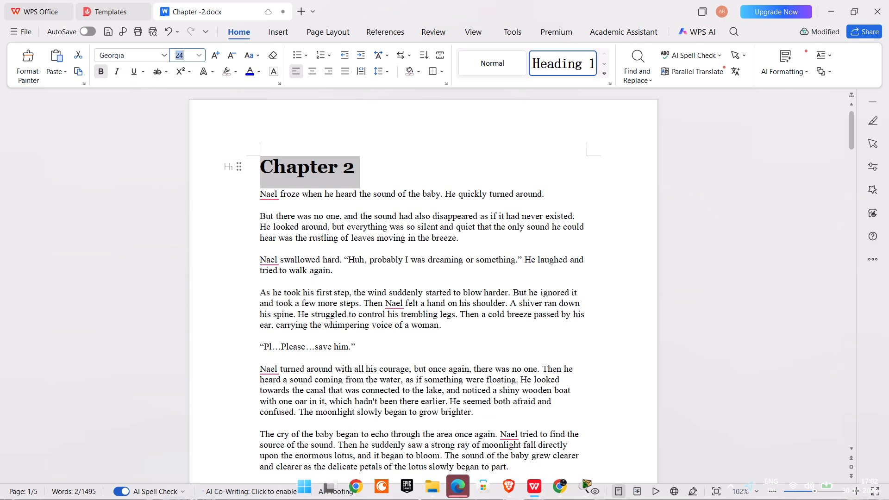
{"action": "key", "text": "BackSpace"}
{"action": "type", "text": "14"}
{"action": "key", "text": "Return"}
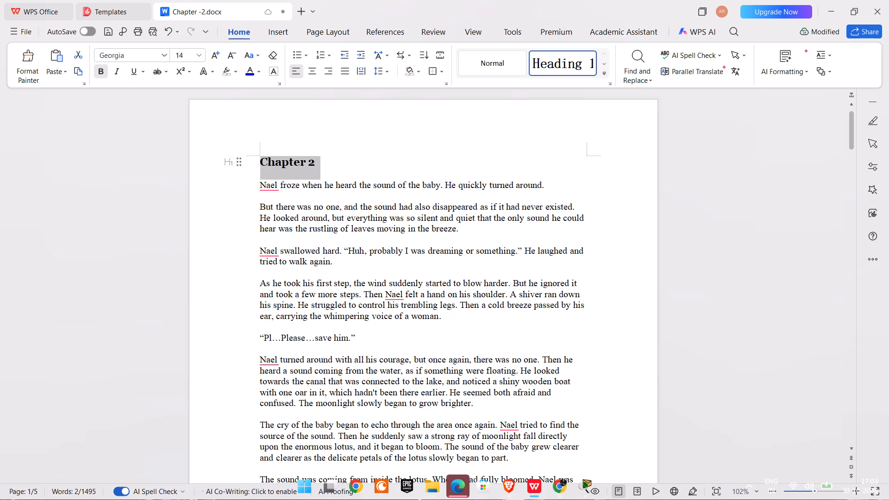
Change the font of all the body text below the Chapter 2 heading, through the document's last paragraph, to Georgia.
{"action": "left_click", "coordinate": [264, 181]}
{"action": "left_click", "coordinate": [260, 182]}
{"action": "left_click_drag", "start_coordinate": [260, 182], "coordinate": [397, 499]}
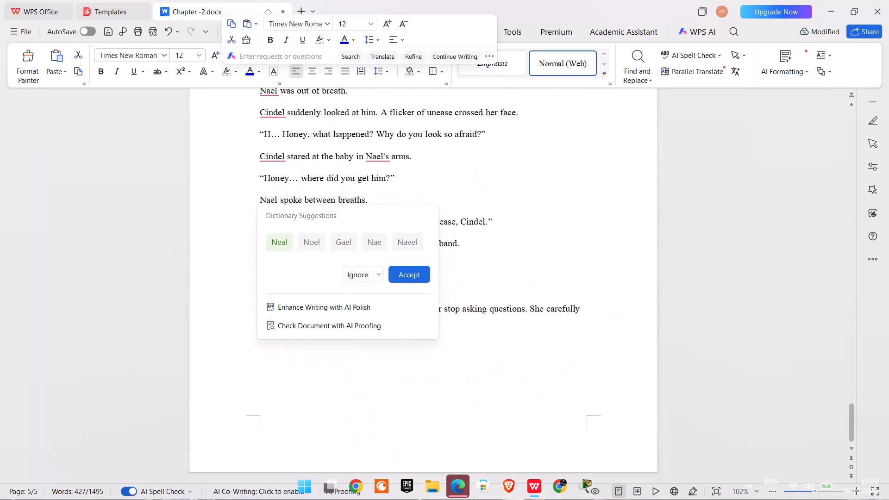
{"action": "left_click", "coordinate": [515, 419]}
{"action": "left_click_drag", "start_coordinate": [587, 310], "coordinate": [431, 344]}
{"action": "left_click", "coordinate": [431, 344]}
{"action": "left_click_drag", "start_coordinate": [394, 332], "coordinate": [229, 84]}
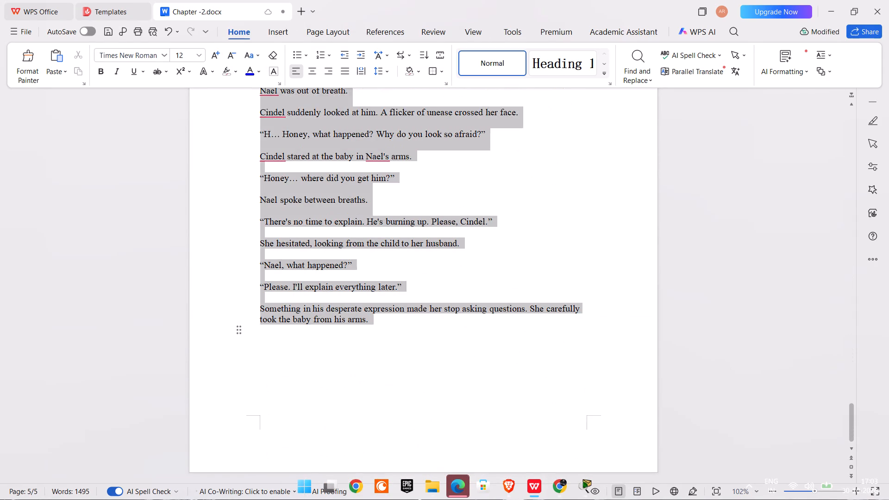
{"action": "left_click_drag", "start_coordinate": [229, 84], "coordinate": [250, 183]}
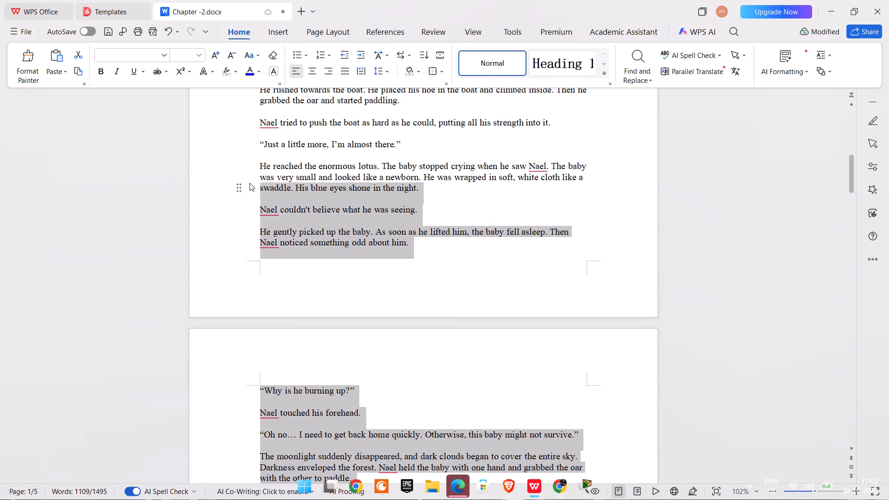
{"action": "left_click_drag", "start_coordinate": [250, 183], "coordinate": [252, 185]}
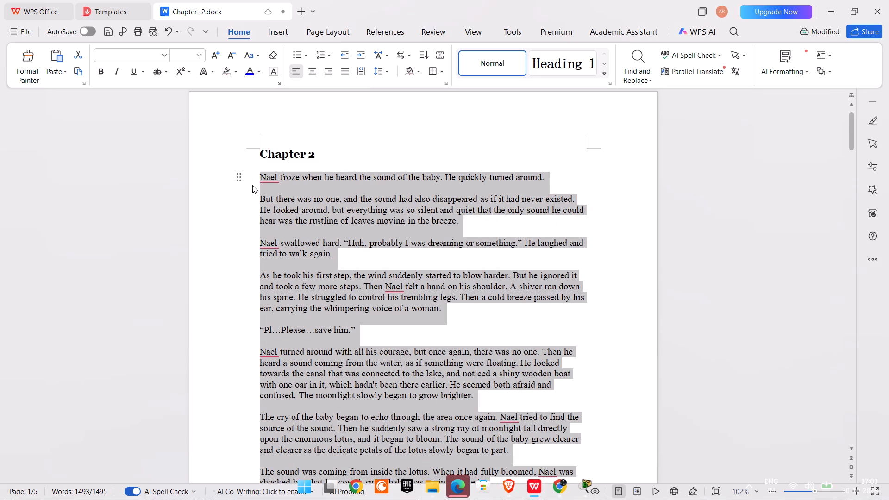
{"action": "left_click_drag", "start_coordinate": [252, 185], "coordinate": [252, 187]}
{"action": "left_click", "coordinate": [182, 126]}
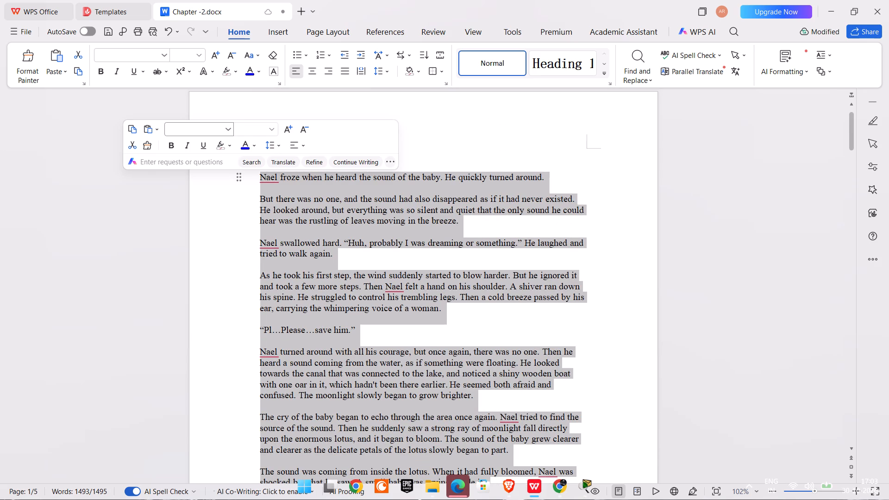
{"action": "type", "text": "ge"}
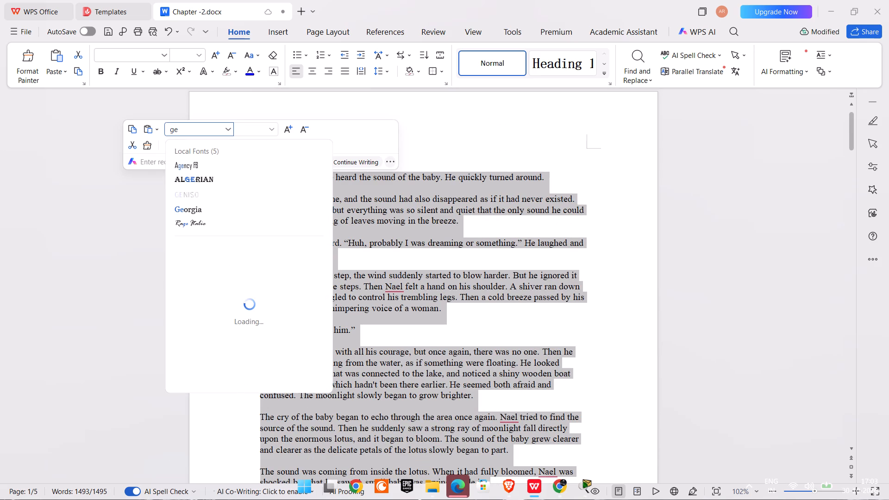
{"action": "left_click", "coordinate": [197, 206]}
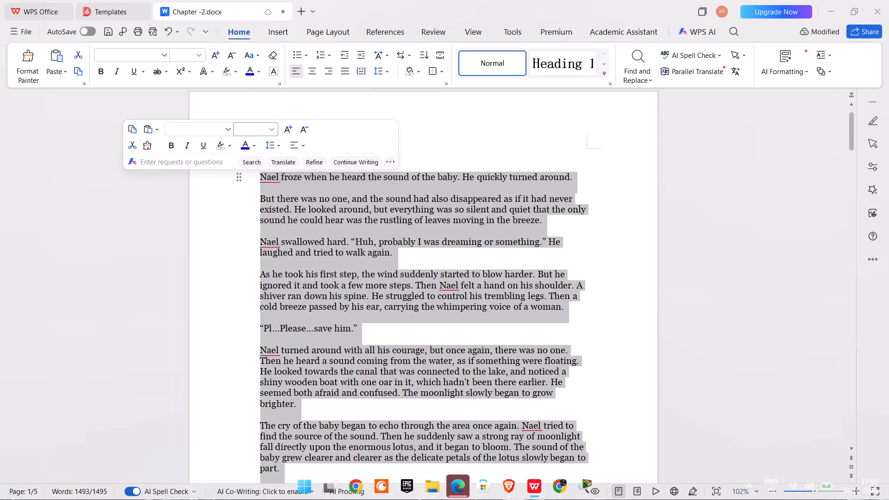
Set the font size of the selected Chapter 2 body text to 12 and clear the selection.
{"action": "left_click", "coordinate": [249, 125]}
{"action": "type", "text": "12"}
{"action": "key", "text": "Return"}
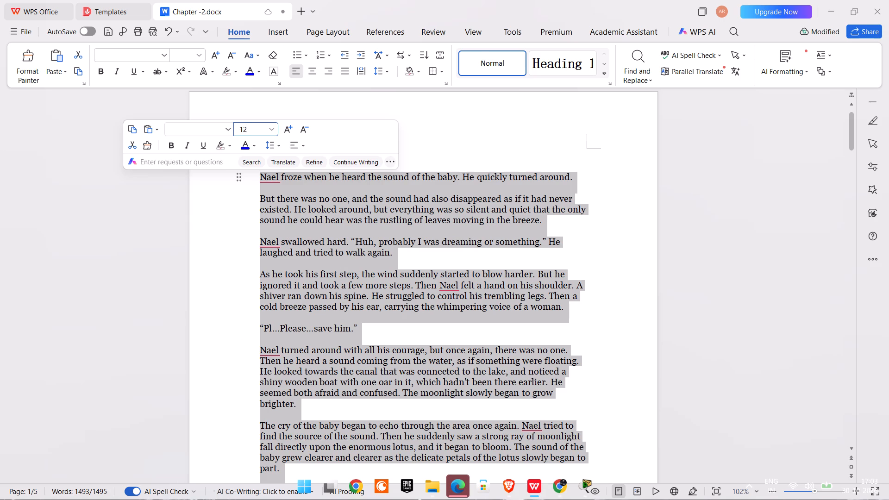
{"action": "key", "text": "Return"}
{"action": "key", "text": "Return"}
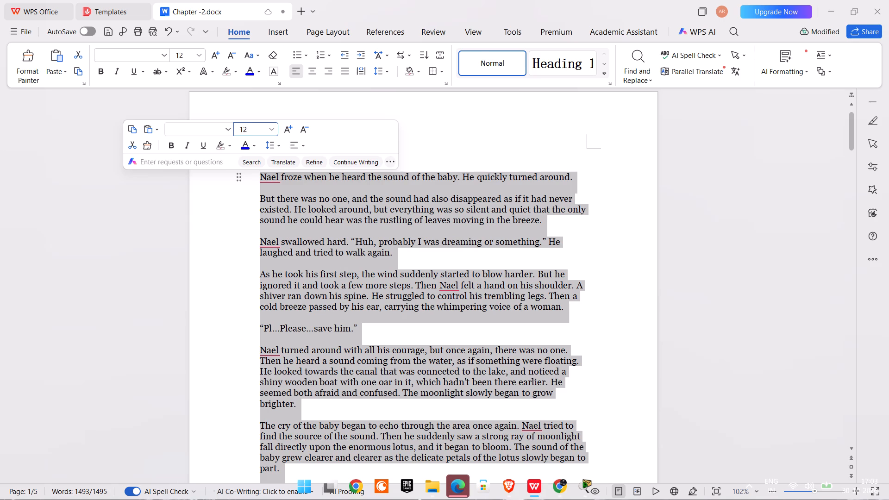
{"action": "left_click", "coordinate": [238, 221]}
{"action": "left_click", "coordinate": [225, 258]}
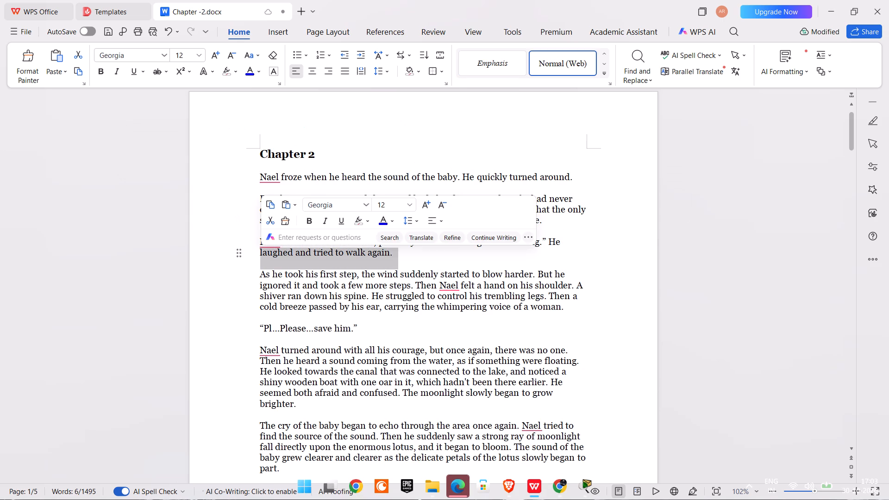
{"action": "left_click", "coordinate": [151, 266]}
{"action": "left_click", "coordinate": [151, 266]}
{"action": "left_click", "coordinate": [751, 359]}
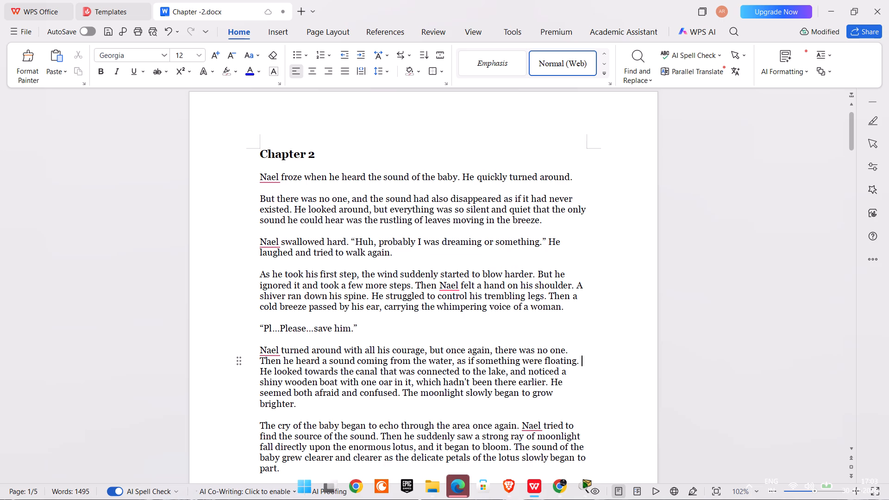
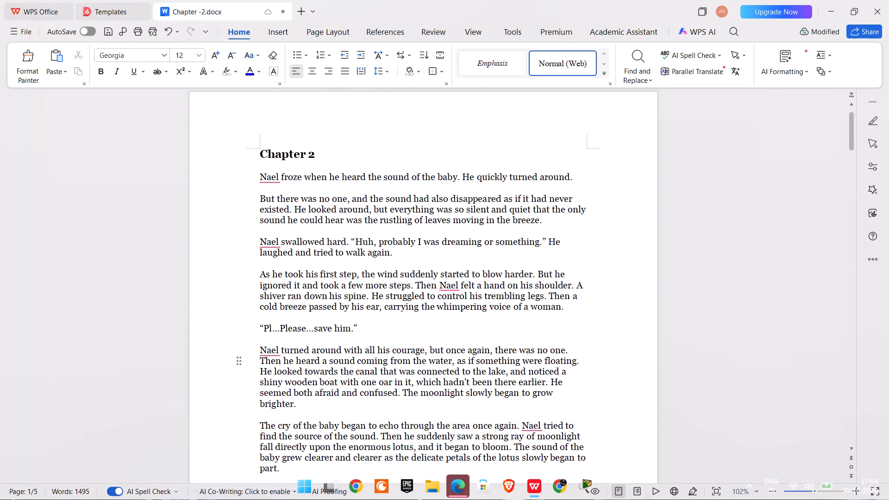
View the "chapter -1 completed" document from the NOVEL folder and close it again to return to Chapter 2.
{"action": "left_click", "coordinate": [435, 487]}
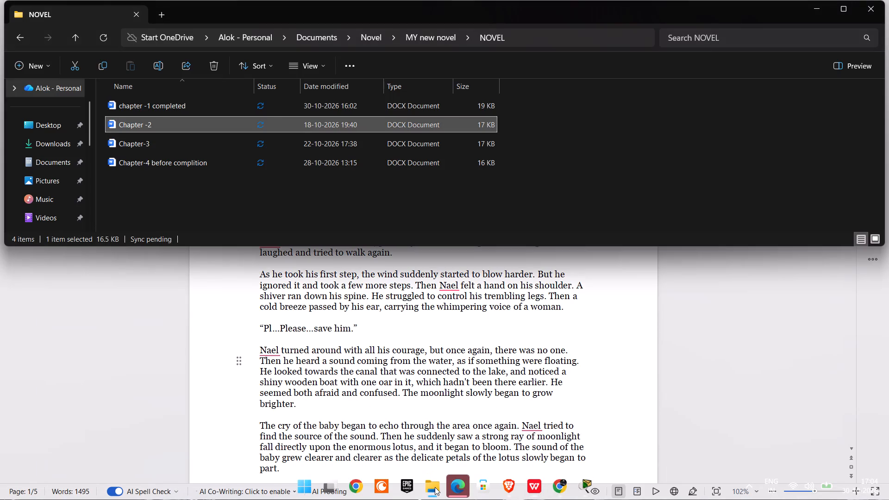
{"action": "double_click", "coordinate": [219, 101]}
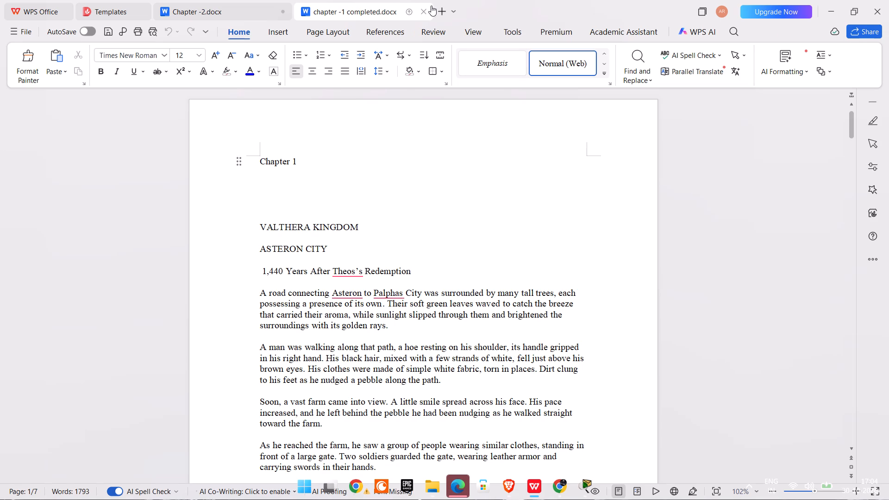
{"action": "left_click", "coordinate": [422, 13]}
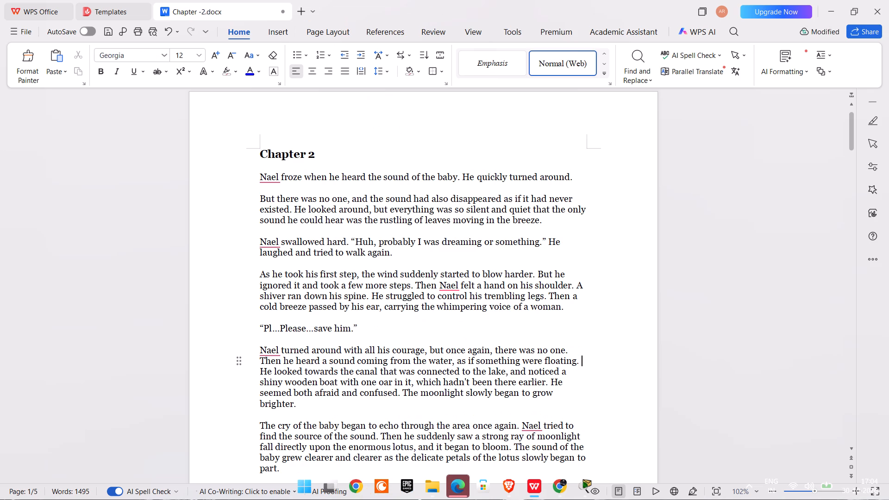
Insert the word "wooden" before "oar" in the Chapter 2 sentence describing the shiny wooden boat.
{"action": "scroll", "coordinate": [434, 344], "scroll_direction": "down", "scroll_amount": 1}
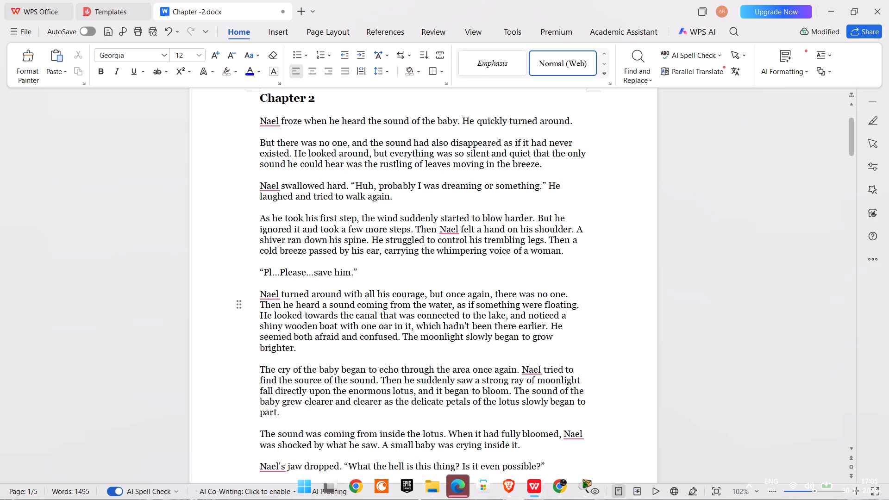
{"action": "left_click", "coordinate": [382, 326]}
{"action": "key", "text": "Left"}
{"action": "key", "text": "space"}
{"action": "type", "text": "wooden"}
{"action": "key", "text": "space"}
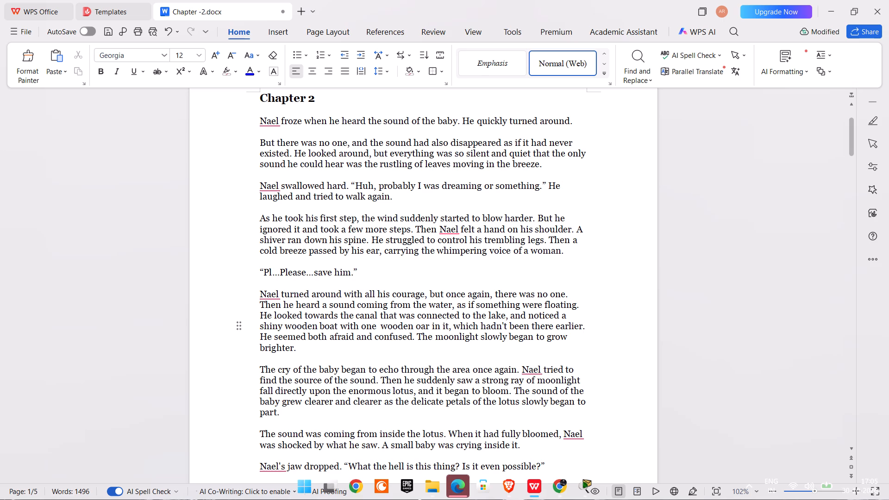
Split the paragraph after "Nael's jaw dropped." so the line "What the hell is this thing?" starts its own paragraph.
{"action": "scroll", "coordinate": [393, 369], "scroll_direction": "down", "scroll_amount": 1}
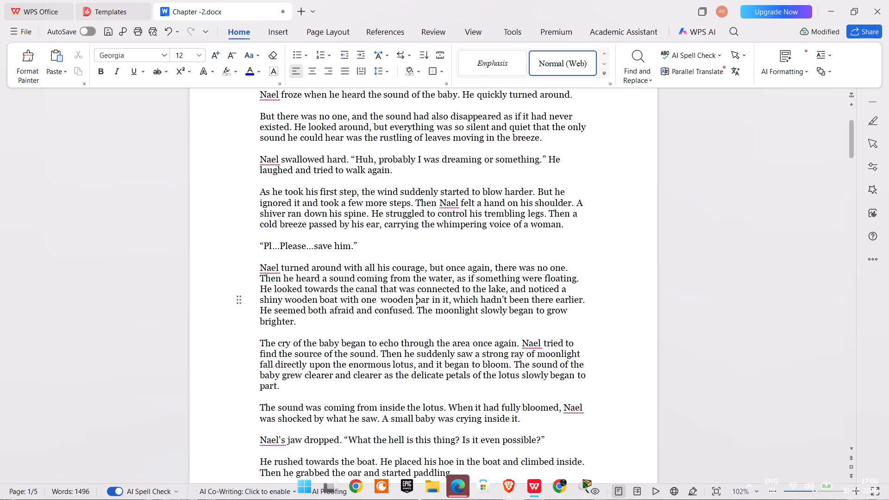
{"action": "scroll", "coordinate": [494, 383], "scroll_direction": "down", "scroll_amount": 1}
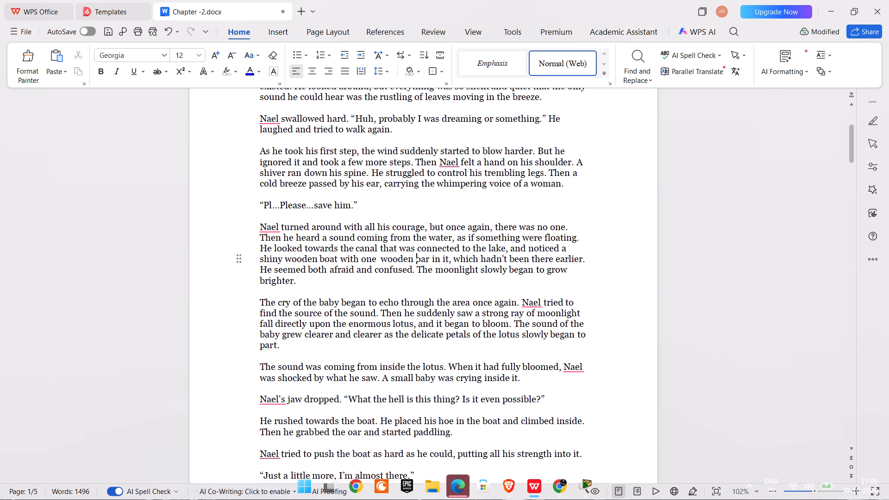
{"action": "scroll", "coordinate": [494, 383], "scroll_direction": "down", "scroll_amount": 1}
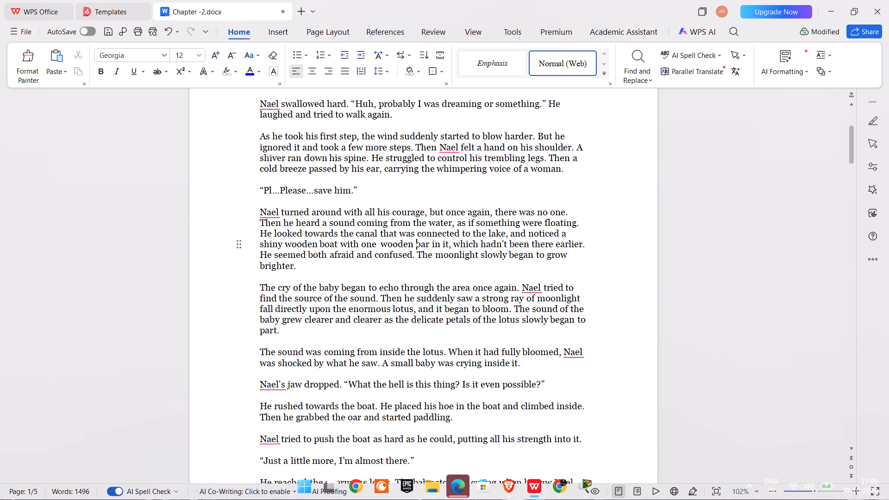
{"action": "left_click", "coordinate": [343, 386]}
{"action": "key", "text": "Return"}
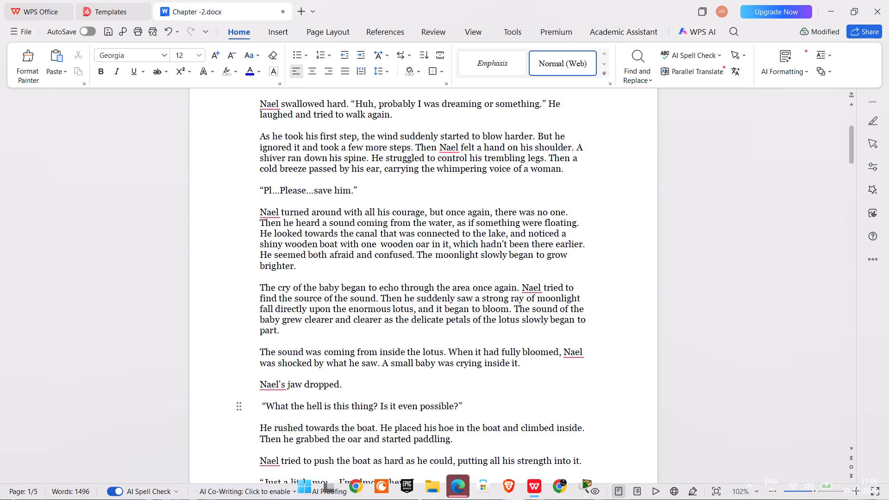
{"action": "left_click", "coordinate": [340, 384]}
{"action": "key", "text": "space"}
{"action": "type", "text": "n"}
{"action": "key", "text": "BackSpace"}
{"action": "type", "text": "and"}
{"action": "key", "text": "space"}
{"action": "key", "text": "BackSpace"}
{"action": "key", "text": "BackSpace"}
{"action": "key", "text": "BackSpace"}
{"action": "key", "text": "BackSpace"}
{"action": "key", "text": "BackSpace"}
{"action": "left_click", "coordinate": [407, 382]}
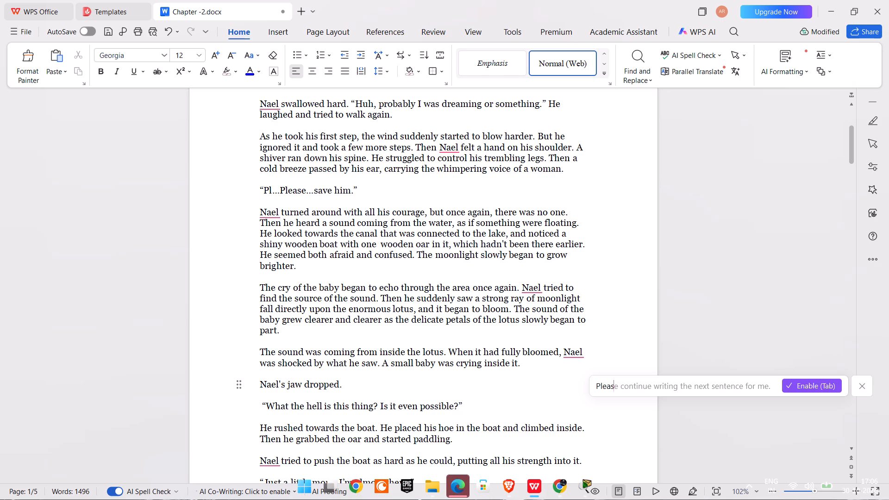
Read on through Chapter 2 from the boat scene to the start of the second page.
{"action": "scroll", "coordinate": [407, 382], "scroll_direction": "down", "scroll_amount": 4}
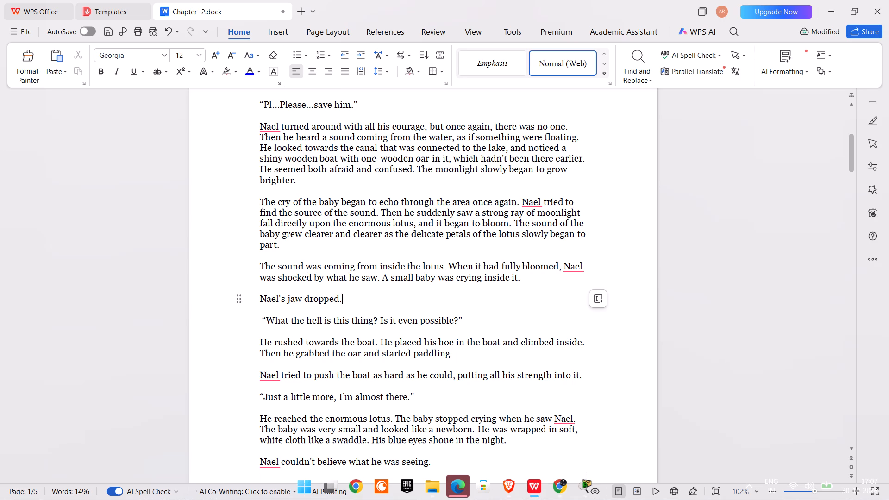
{"action": "scroll", "coordinate": [320, 398], "scroll_direction": "down", "scroll_amount": 4}
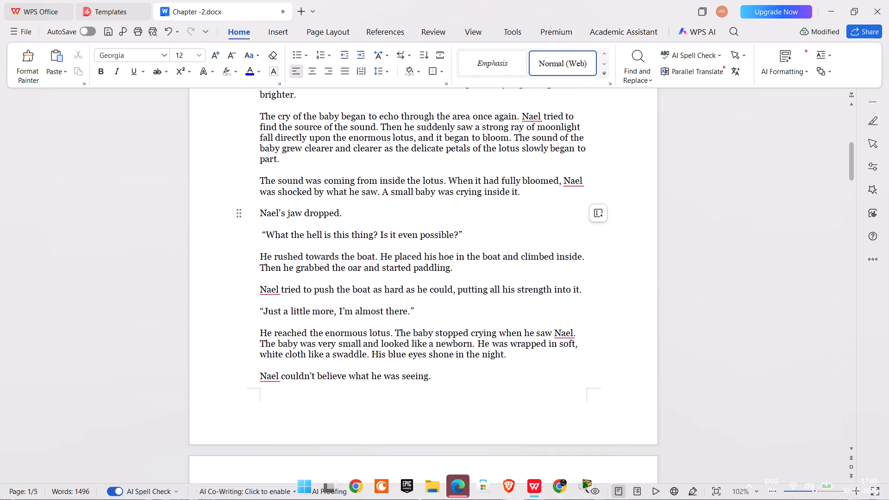
{"action": "scroll", "coordinate": [320, 398], "scroll_direction": "down", "scroll_amount": 1}
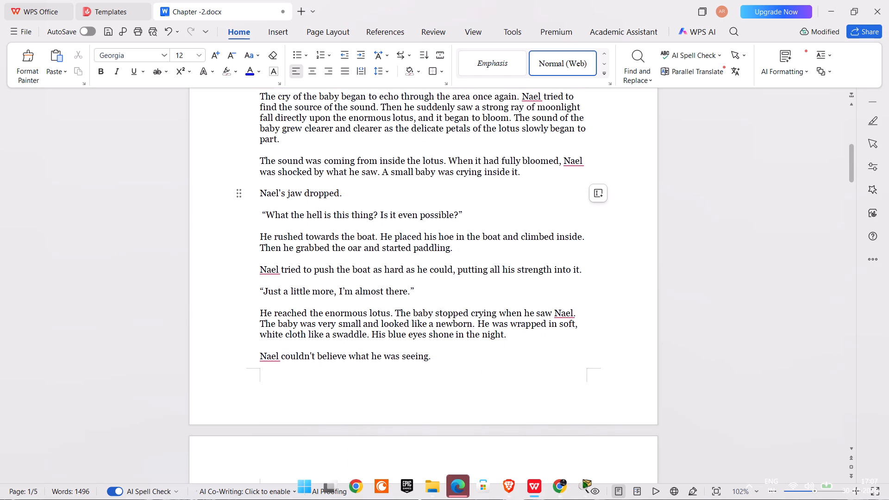
{"action": "scroll", "coordinate": [376, 369], "scroll_direction": "down", "scroll_amount": 3}
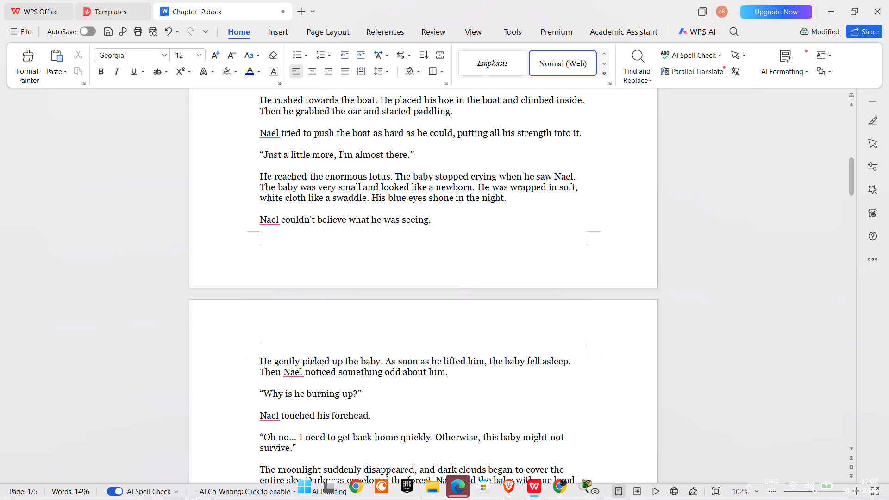
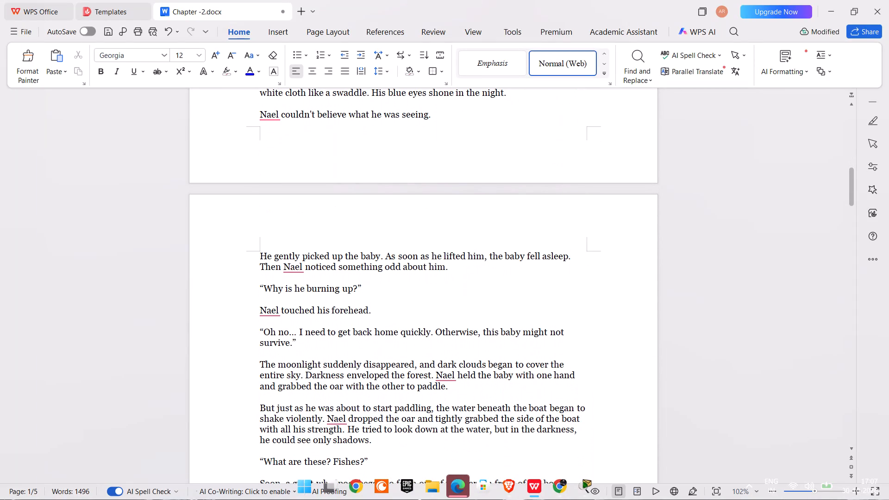
Capitalize "No" and add an exclamation mark after it so Nael's line about the burning baby begins "Oh No!...".
{"action": "left_click", "coordinate": [283, 333]}
{"action": "key", "text": "BackSpace"}
{"action": "key", "text": "shift+n"}
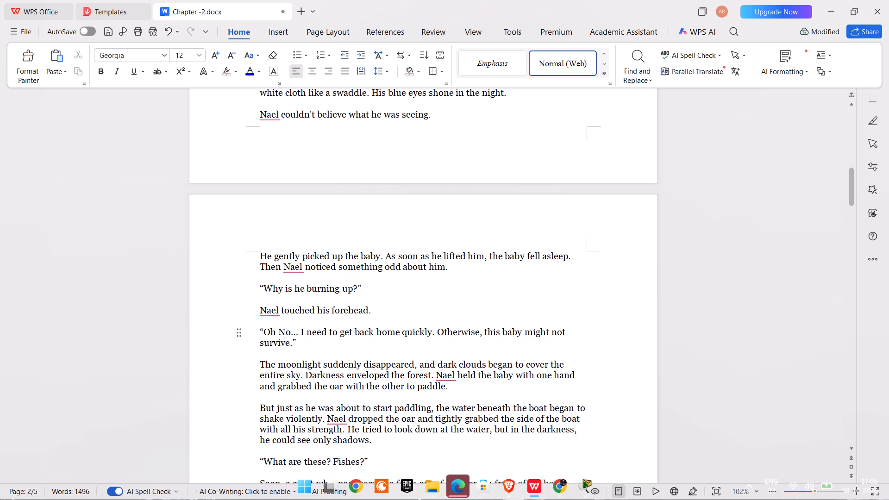
{"action": "key", "text": "Down"}
{"action": "key", "text": "Up"}
{"action": "key", "text": "Right"}
{"action": "key", "text": "shift+exclam"}
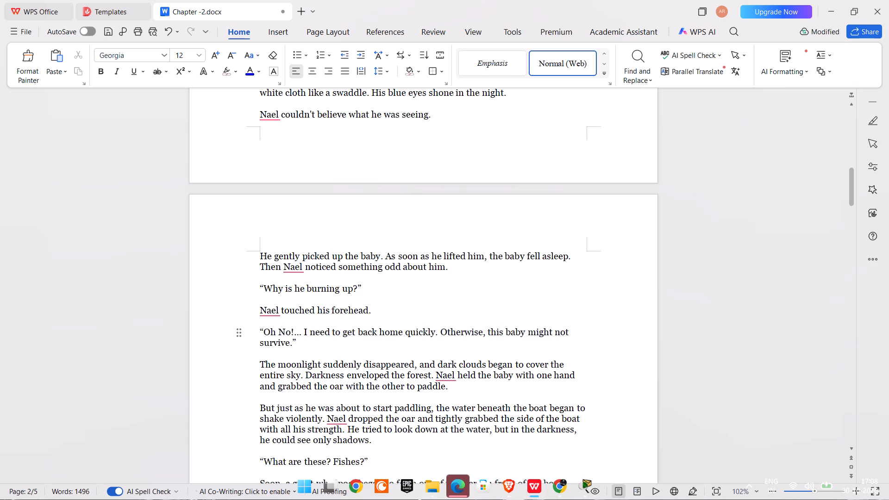
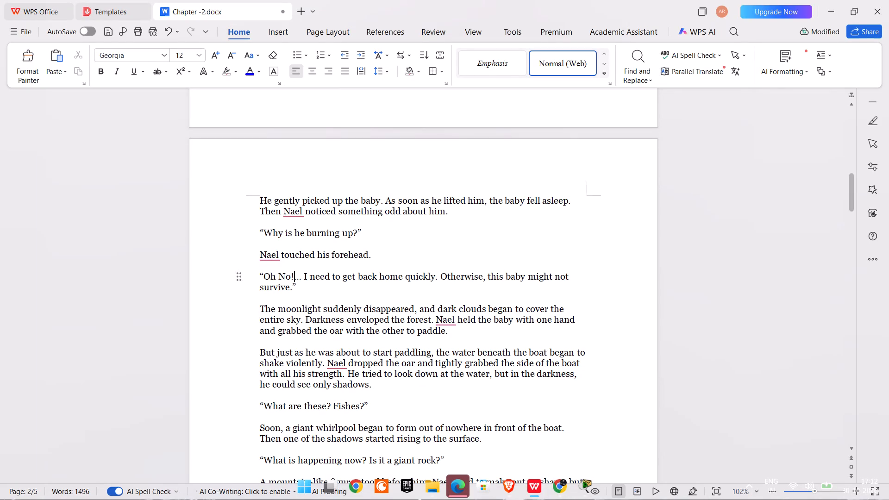
Delete the ellipsis after "Oh No!" in Nael's line about getting back home quickly.
{"action": "left_click_drag", "start_coordinate": [302, 279], "coordinate": [294, 278]}
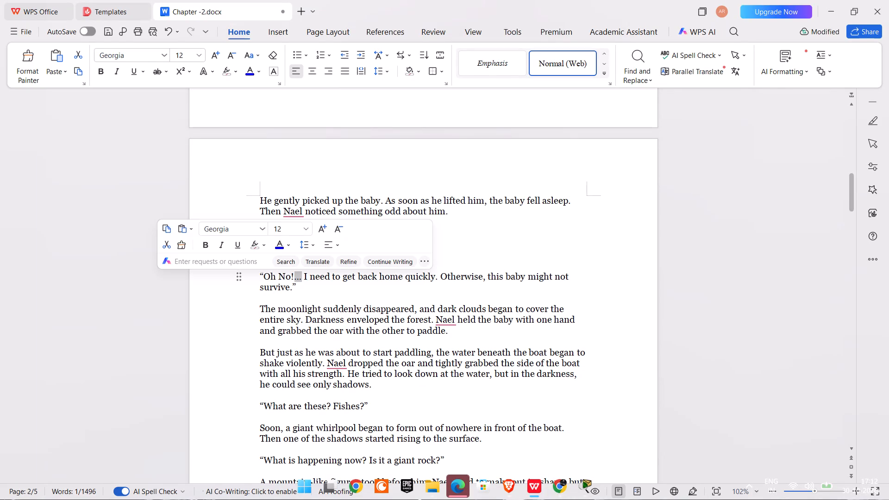
{"action": "key", "text": "BackSpace"}
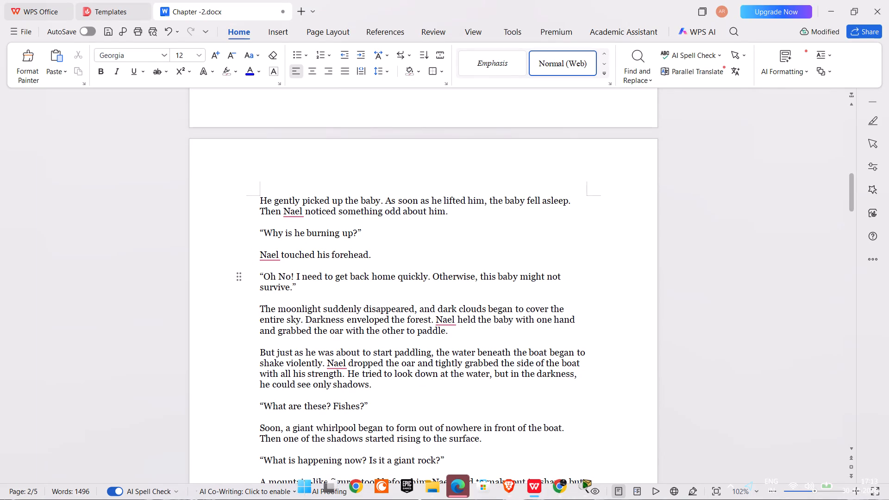
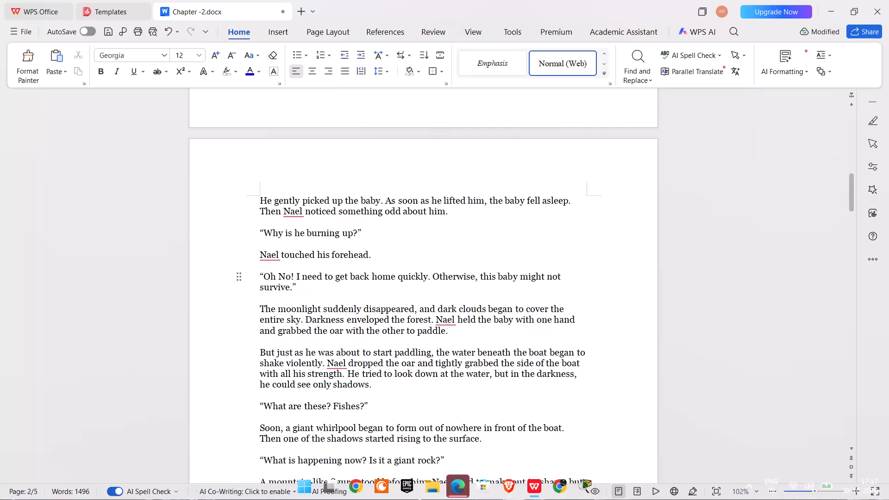
{"action": "scroll", "coordinate": [391, 257], "scroll_direction": "down", "scroll_amount": 6}
{"action": "scroll", "coordinate": [391, 257], "scroll_direction": "up", "scroll_amount": 1}
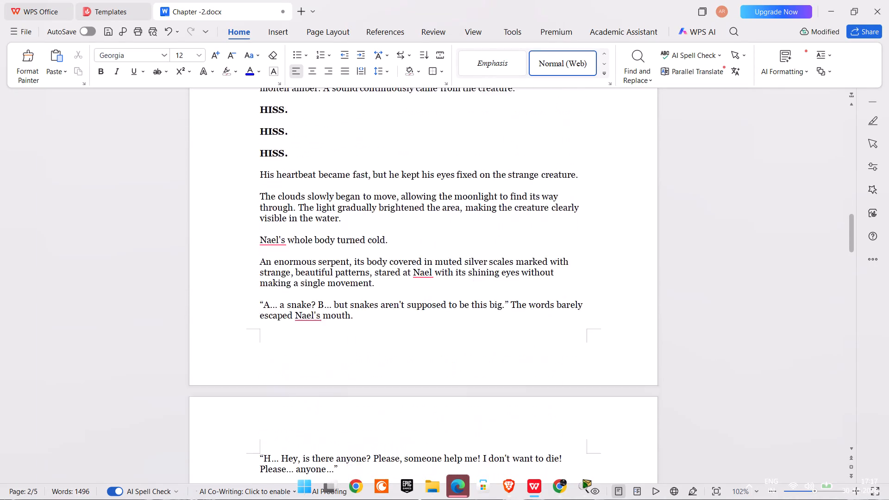
{"action": "scroll", "coordinate": [391, 257], "scroll_direction": "up", "scroll_amount": 3}
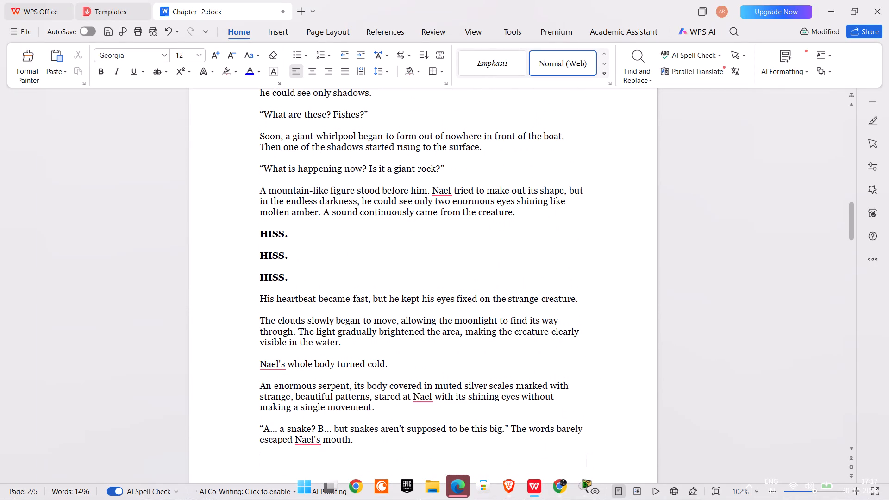
{"action": "left_click", "coordinate": [555, 486]}
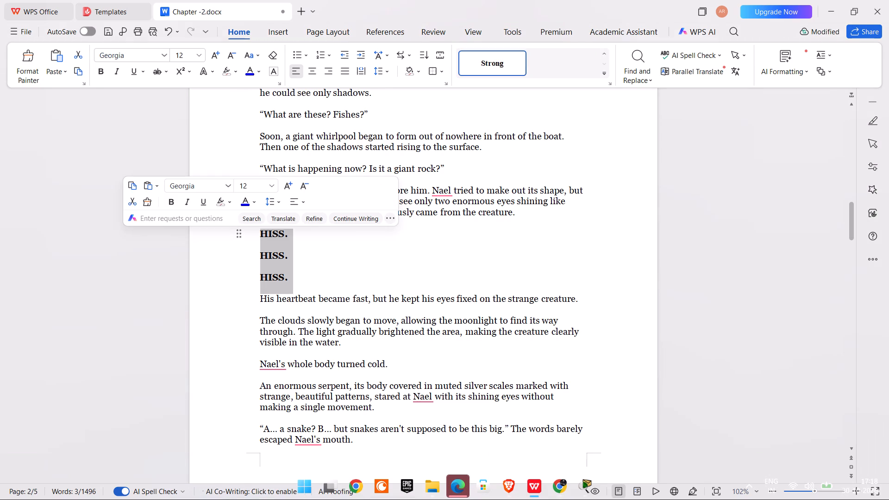
{"action": "key", "text": "BackSpace"}
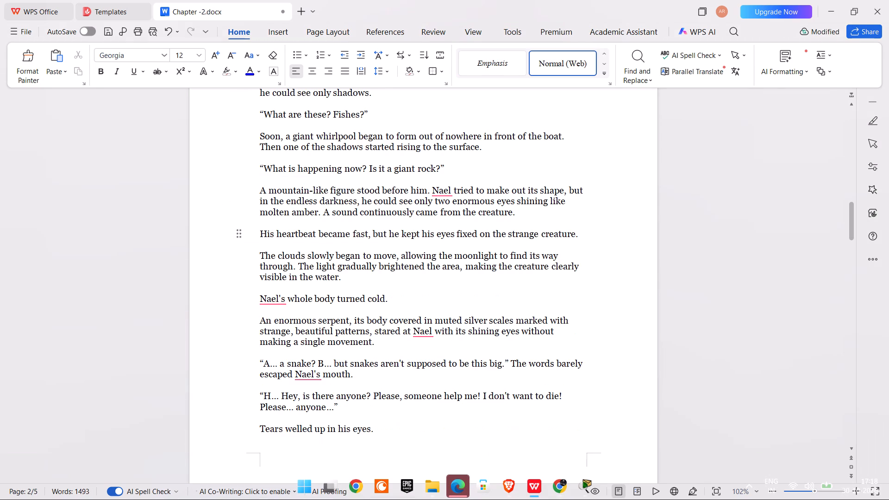
{"action": "key", "text": "Return"}
{"action": "left_click", "coordinate": [280, 236]}
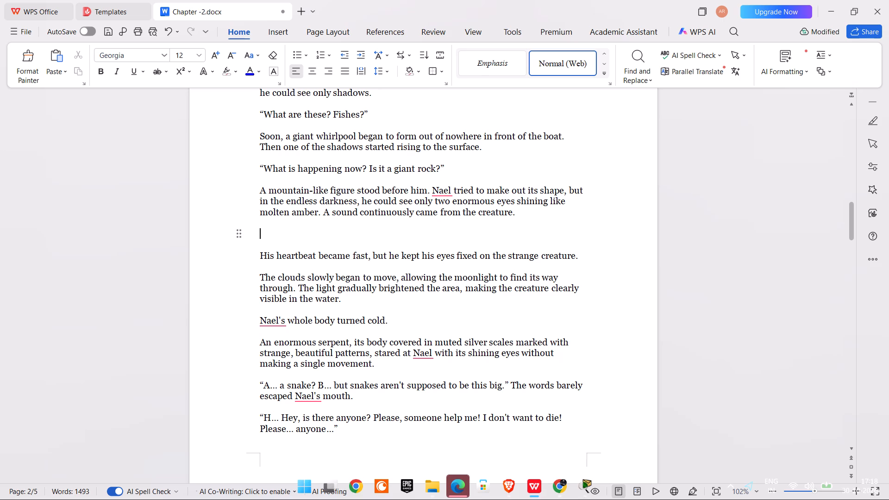
Reword the ending after "A sound" in the mountain-like figure paragraph as "of hissing kept coming out from that shadowey creature.".
{"action": "left_click_drag", "start_coordinate": [520, 217], "coordinate": [359, 219]}
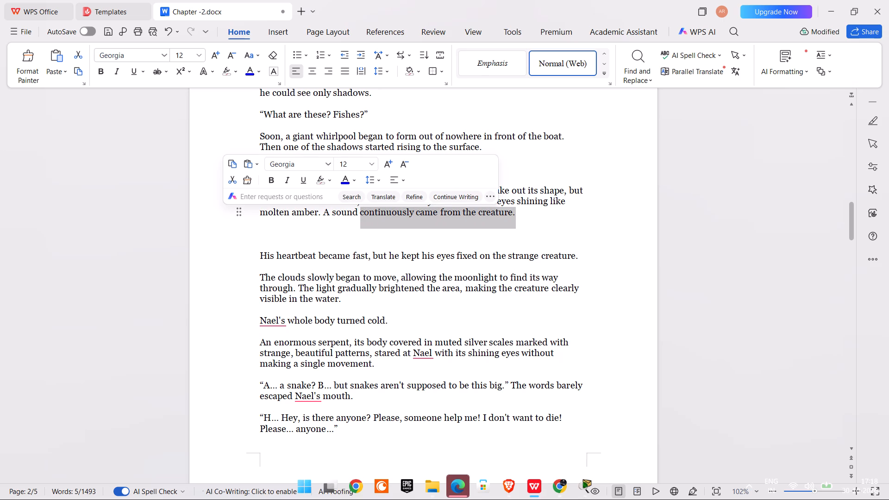
{"action": "type", "text": "of hissing kept coming out from that"}
{"action": "key", "text": "space"}
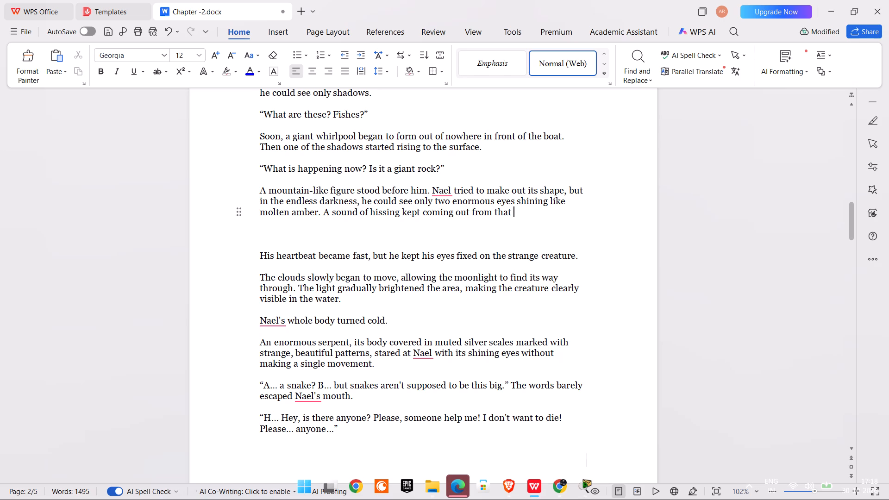
{"action": "type", "text": "shd"}
{"action": "key", "text": "BackSpace"}
{"action": "type", "text": "ado"}
{"action": "type", "text": "ey"}
{"action": "key", "text": "BackSpace"}
{"action": "key", "text": "BackSpace"}
{"action": "type", "text": "wey cra"}
{"action": "key", "text": "BackSpace"}
{"action": "type", "text": "eature"}
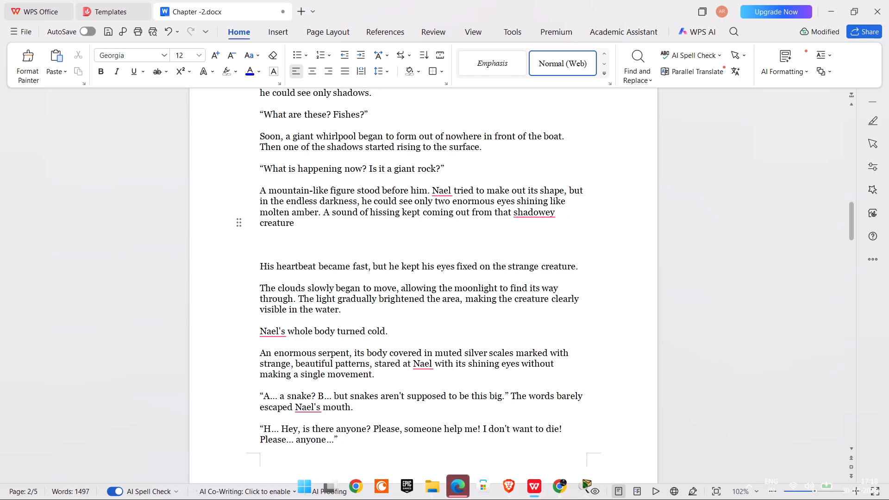
{"action": "key", "text": "period"}
Remove the empty paragraph before "His heartbeat became fast".
{"action": "left_click", "coordinate": [258, 269]}
{"action": "key", "text": "BackSpace"}
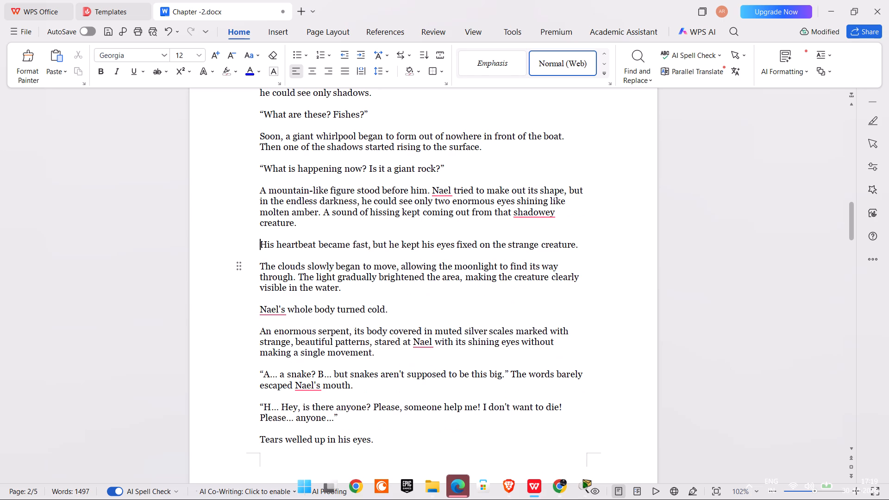
Insert "Nael body became cold his breath becomes heavy." before "His heartbeat became fast".
{"action": "type", "text": "Nael body"}
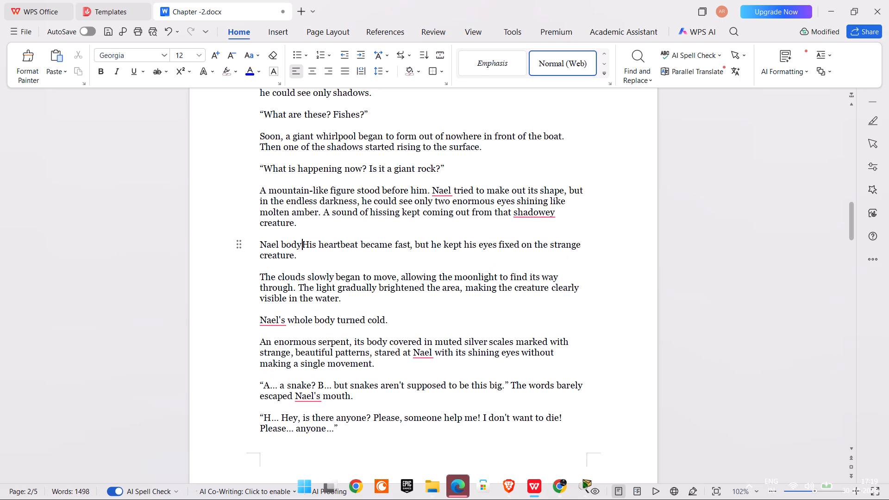
{"action": "key", "text": "space"}
{"action": "type", "text": "became cold"}
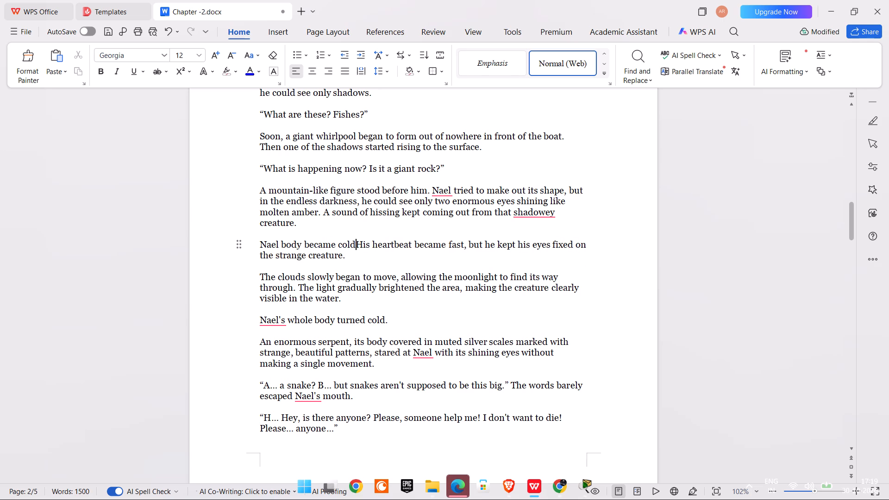
{"action": "key", "text": "space"}
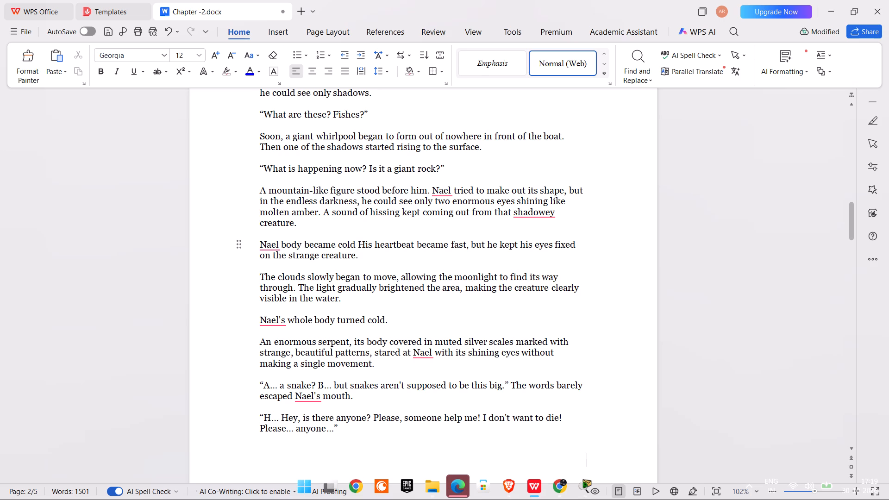
{"action": "type", "text": "his"}
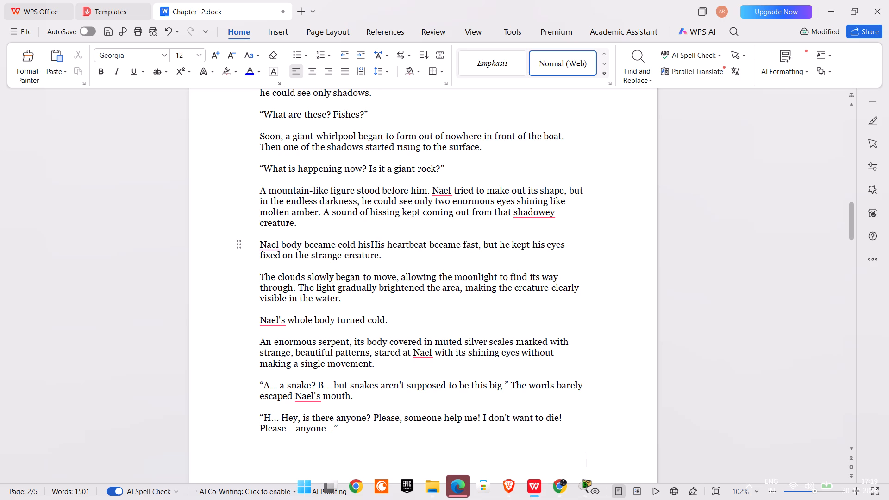
{"action": "key", "text": "space"}
{"action": "type", "text": "bre"}
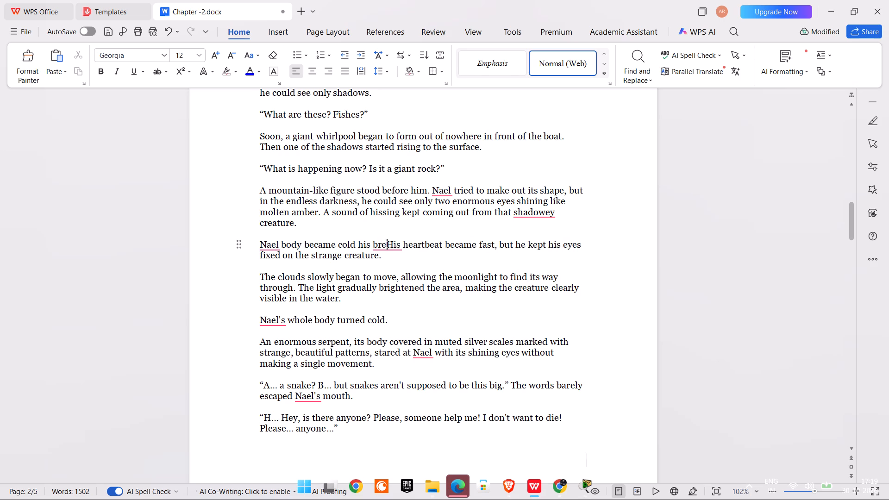
{"action": "type", "text": "ath"}
{"action": "key", "text": "space"}
{"action": "type", "text": "becomes hev"}
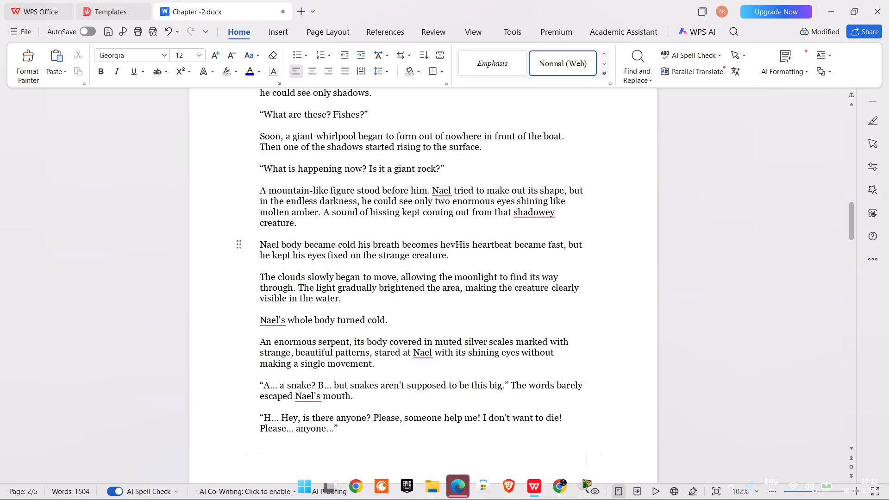
{"action": "key", "text": "BackSpace"}
{"action": "type", "text": "avy"}
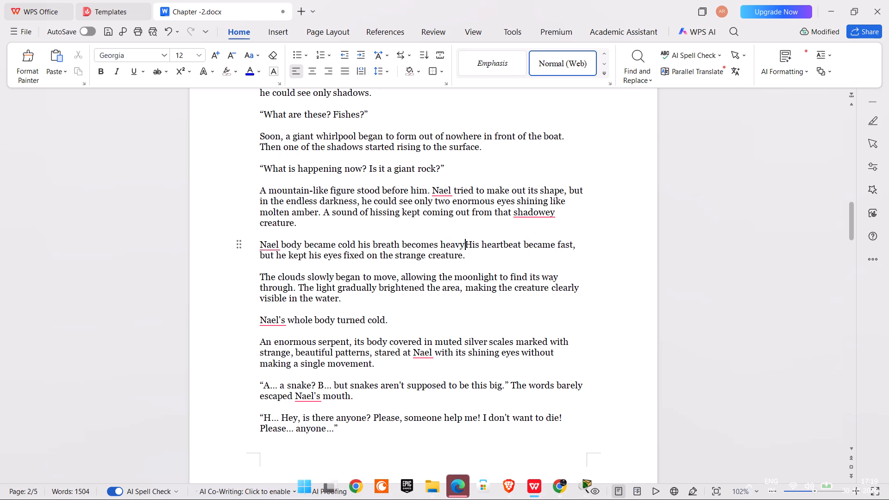
{"action": "type", "text": "."}
{"action": "key", "text": "space"}
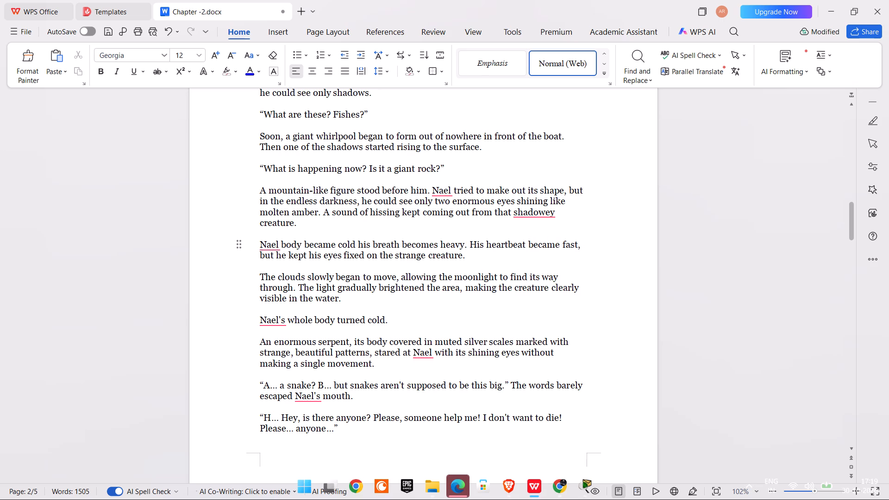
Join the two sentences by replacing the period after "heavy" with a comma and lowercasing "his" before "heartbeat".
{"action": "key", "text": "Right"}
{"action": "key", "text": "Left"}
{"action": "key", "text": "BackSpace"}
{"action": "key", "text": "BackSpace"}
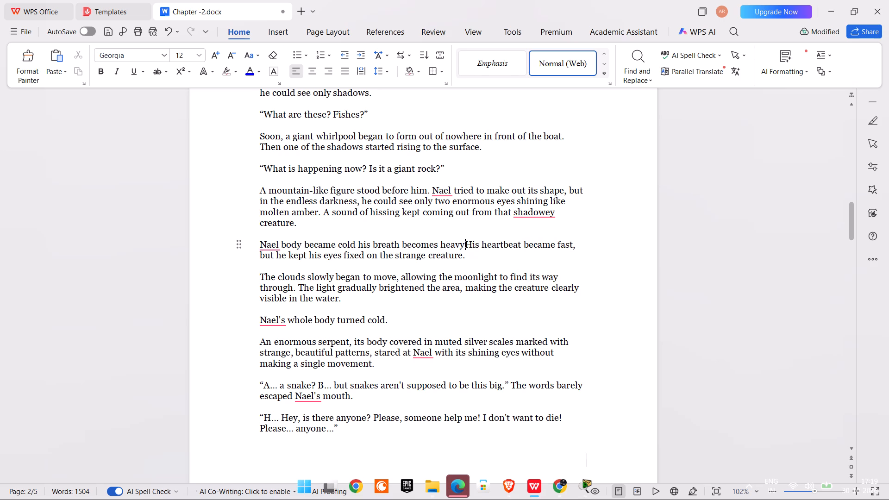
{"action": "type", "text": ","}
{"action": "key", "text": "space"}
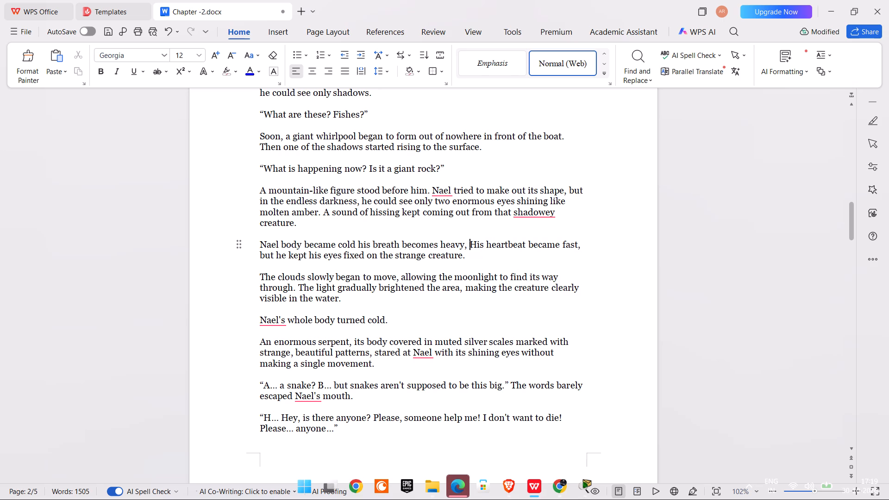
{"action": "key", "text": "Right"}
{"action": "key", "text": "BackSpace"}
{"action": "key", "text": "h"}
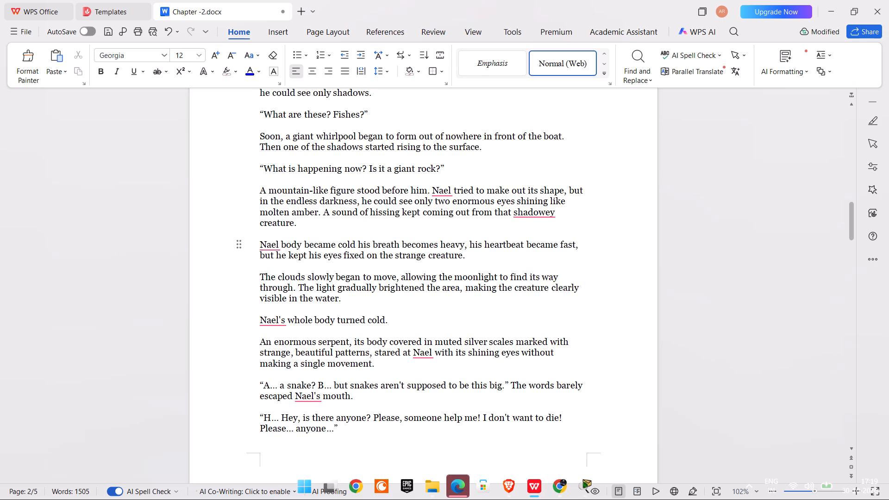
Correct the misspelled "shadowey" to the suggested "shadowy".
{"action": "left_click", "coordinate": [522, 217]}
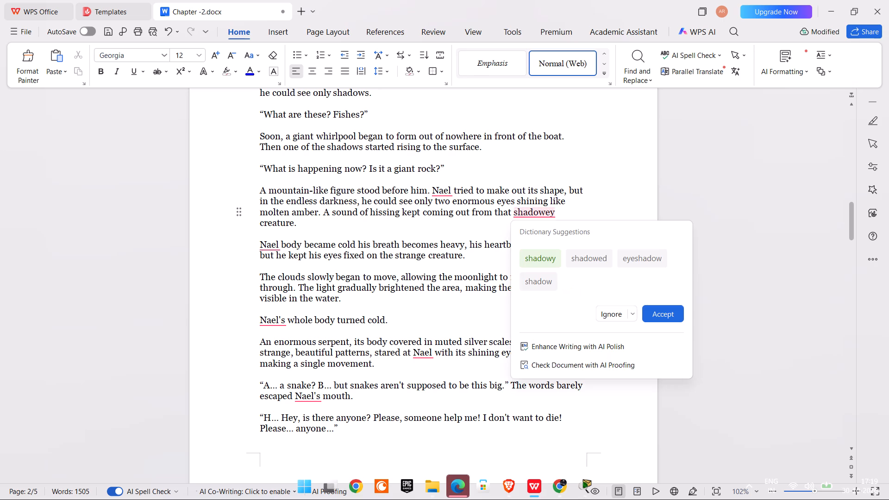
{"action": "left_click", "coordinate": [667, 308]}
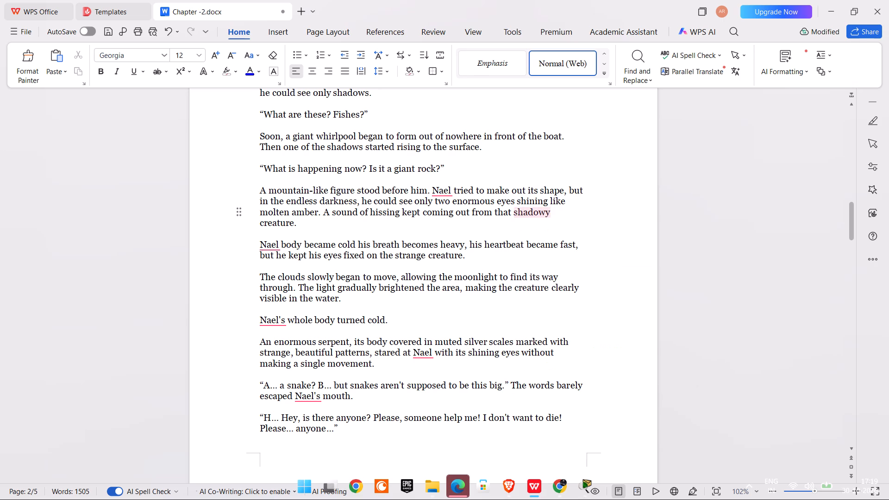
{"action": "left_click_drag", "start_coordinate": [480, 258], "coordinate": [263, 197]}
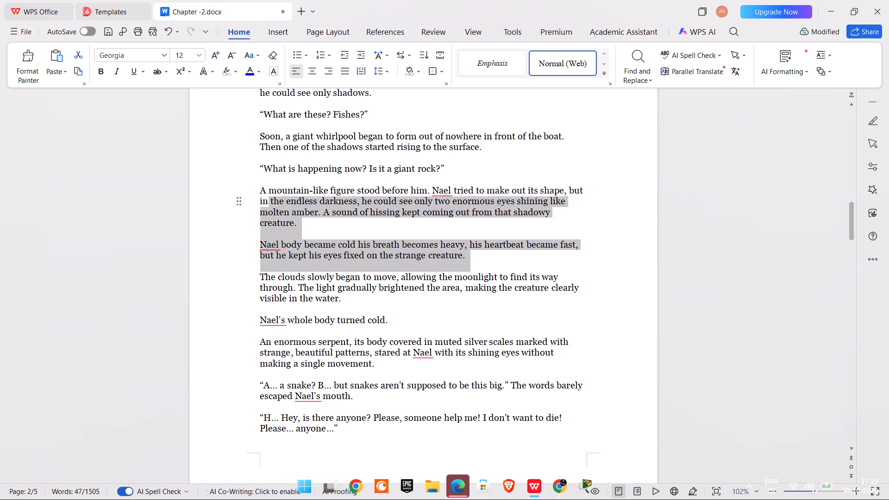
{"action": "left_click_drag", "start_coordinate": [263, 197], "coordinate": [260, 194]}
{"action": "key", "text": "ctrl+c"}
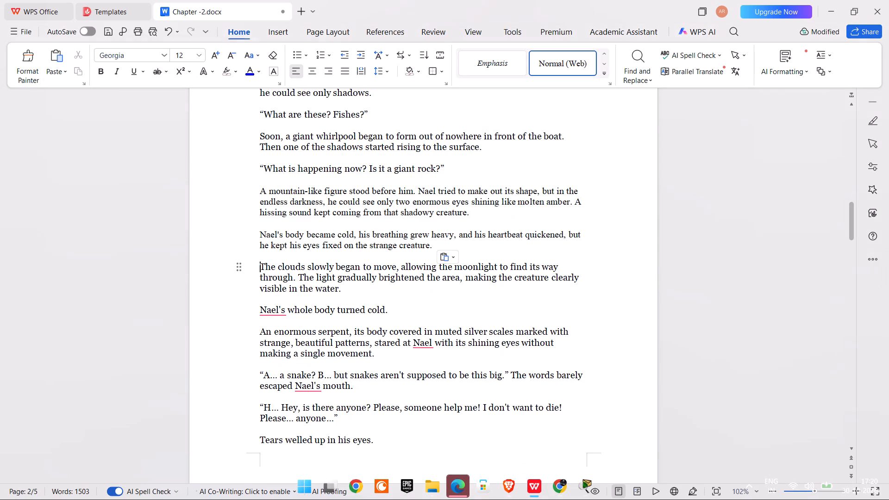
{"action": "left_click", "coordinate": [439, 253]}
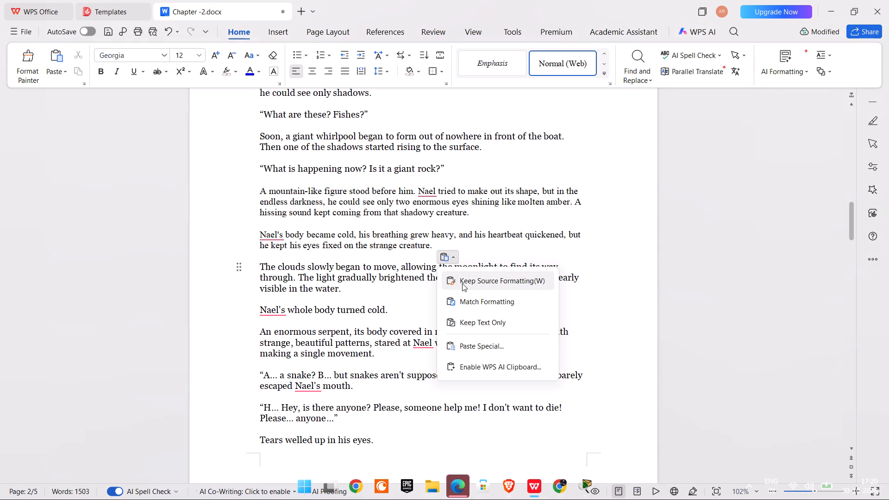
{"action": "left_click", "coordinate": [467, 296]}
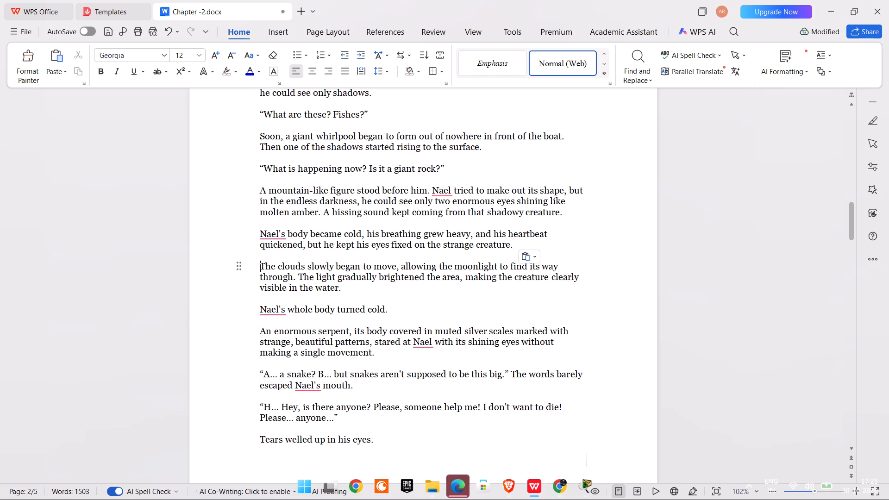
Delete "whole body turned cold" after "Nael's" in the paragraph following the moonlight description, keeping the period.
{"action": "left_click_drag", "start_coordinate": [384, 310], "coordinate": [294, 309]}
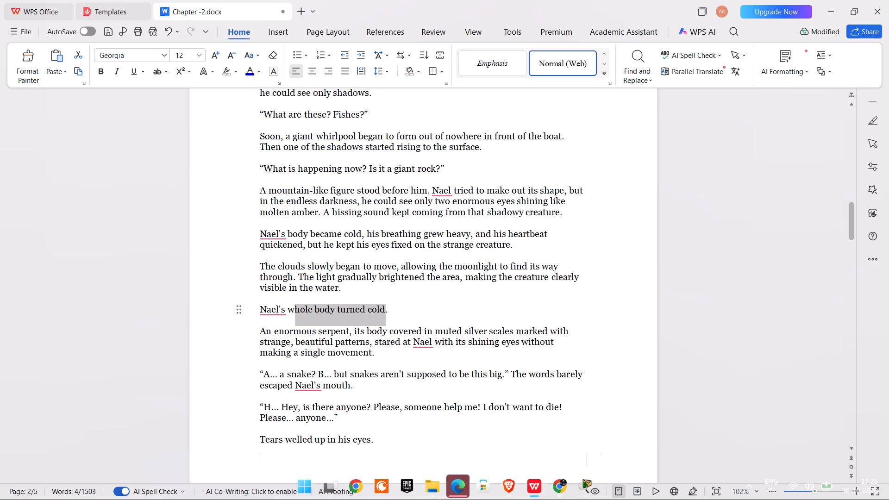
{"action": "left_click_drag", "start_coordinate": [294, 309], "coordinate": [312, 307]}
{"action": "left_click_drag", "start_coordinate": [312, 307], "coordinate": [289, 306]}
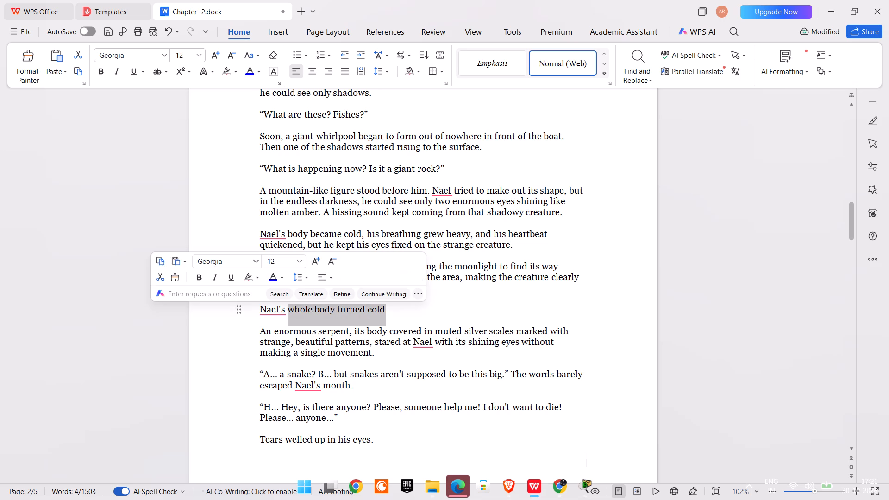
{"action": "key", "text": "BackSpace"}
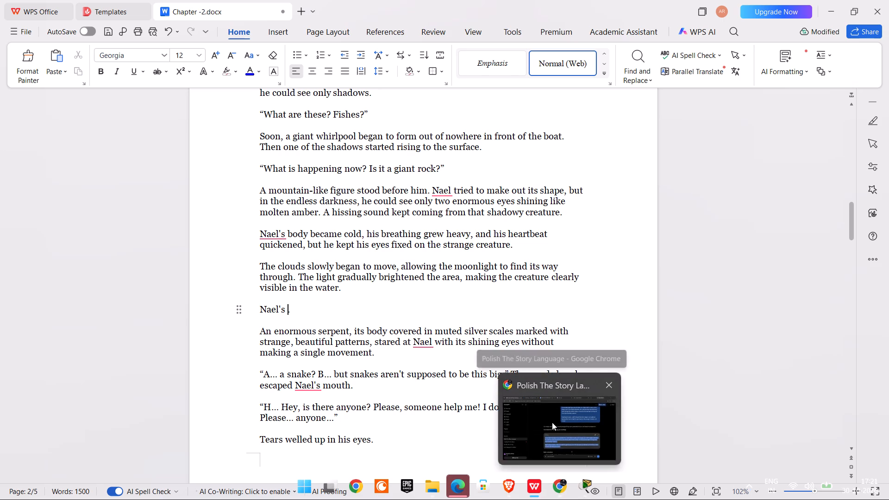
Switch to Chrome's empty tab and search Google for "suun means in eglish".
{"action": "left_click", "coordinate": [552, 422]}
{"action": "left_click", "coordinate": [489, 8]}
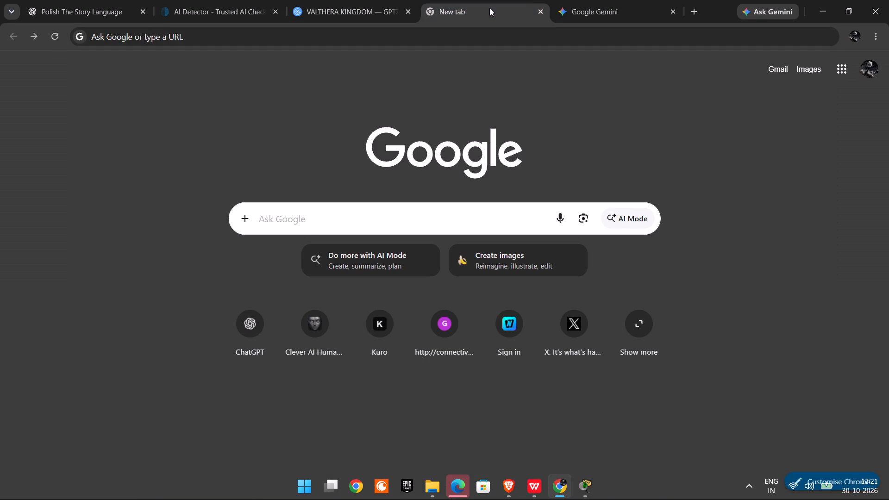
{"action": "type", "text": "suu"}
{"action": "left_click", "coordinate": [380, 29]}
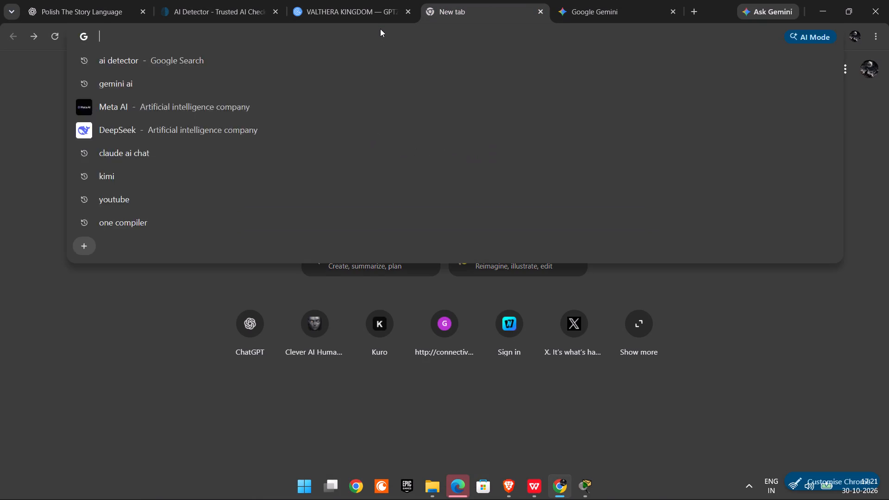
{"action": "type", "text": "suu"}
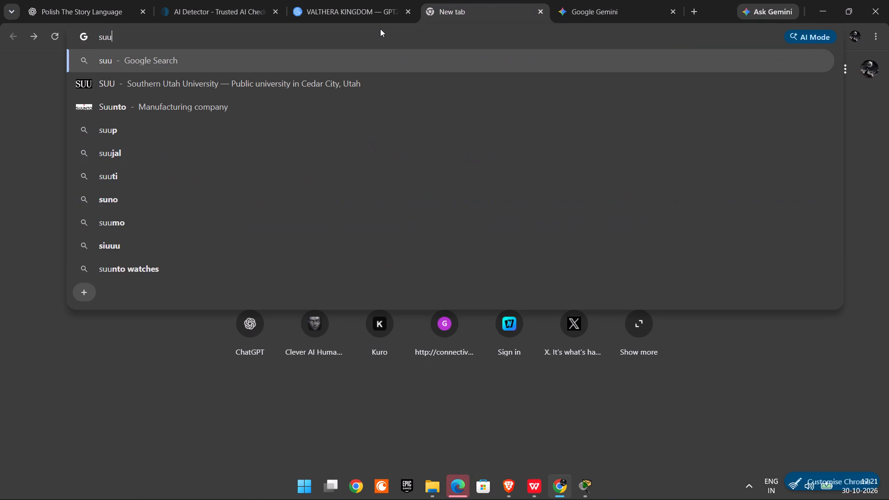
{"action": "type", "text": "n means in eglish"}
{"action": "key", "text": "Return"}
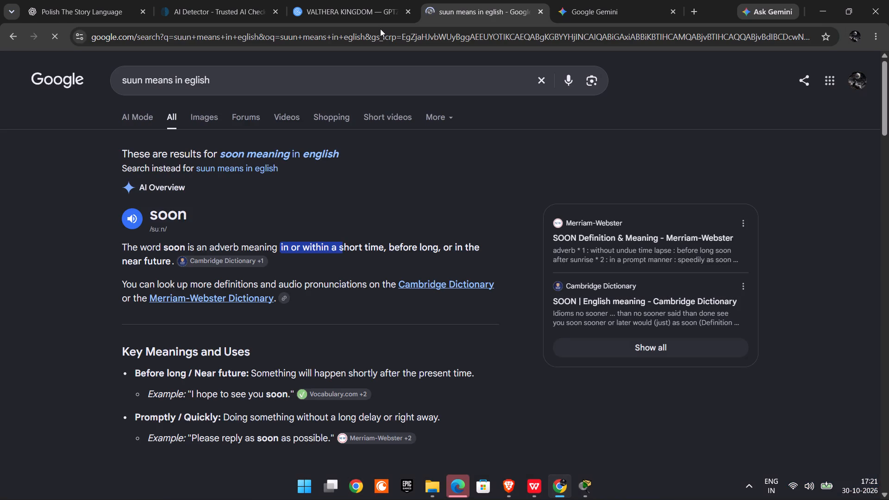
Change the search to "suun means in hindi" and look over the meanings given.
{"action": "left_click_drag", "start_coordinate": [215, 76], "coordinate": [186, 79]}
{"action": "type", "text": "hindi"}
{"action": "key", "text": "Return"}
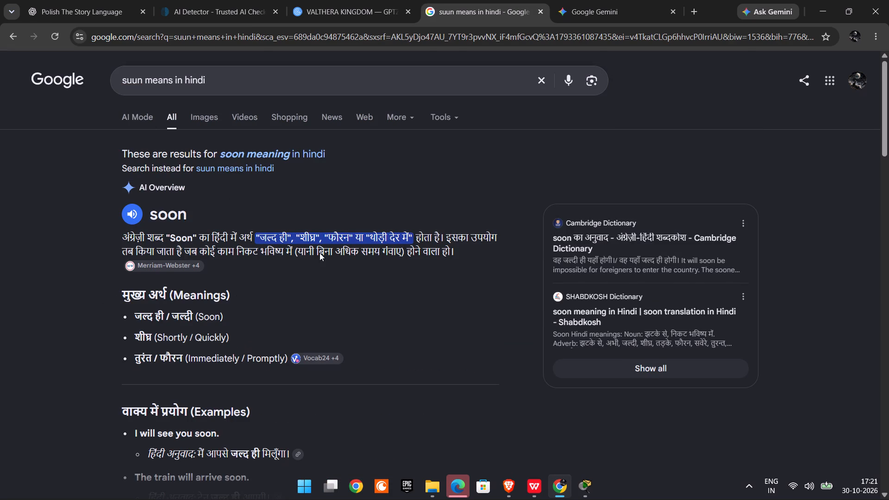
{"action": "scroll", "coordinate": [319, 253], "scroll_direction": "down", "scroll_amount": 2}
{"action": "scroll", "coordinate": [319, 253], "scroll_direction": "up", "scroll_amount": 6}
Search Google for "when you don't feel the part of the hand while you awake what was that".
{"action": "left_click", "coordinate": [138, 81]}
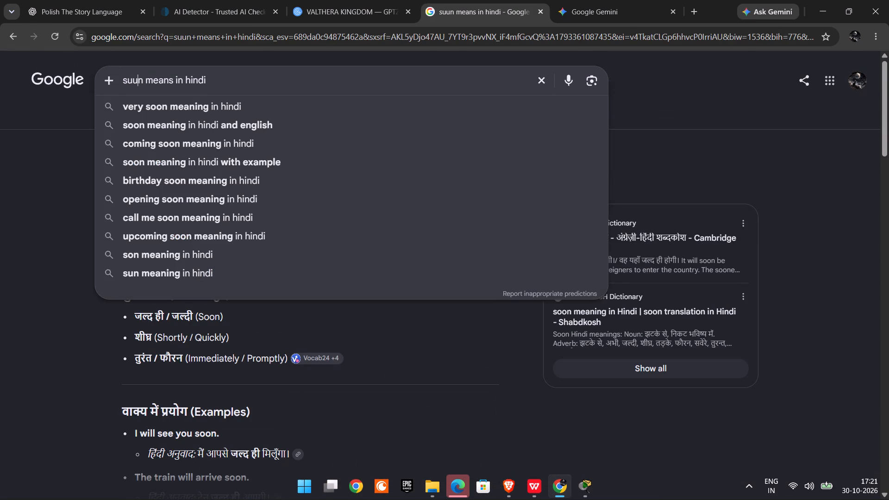
{"action": "key", "text": "BackSpace"}
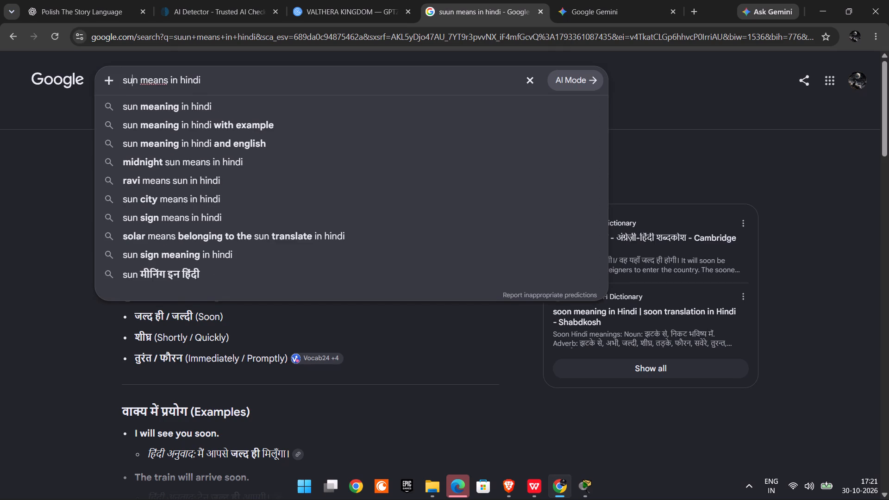
{"action": "left_click_drag", "start_coordinate": [200, 80], "coordinate": [111, 87]}
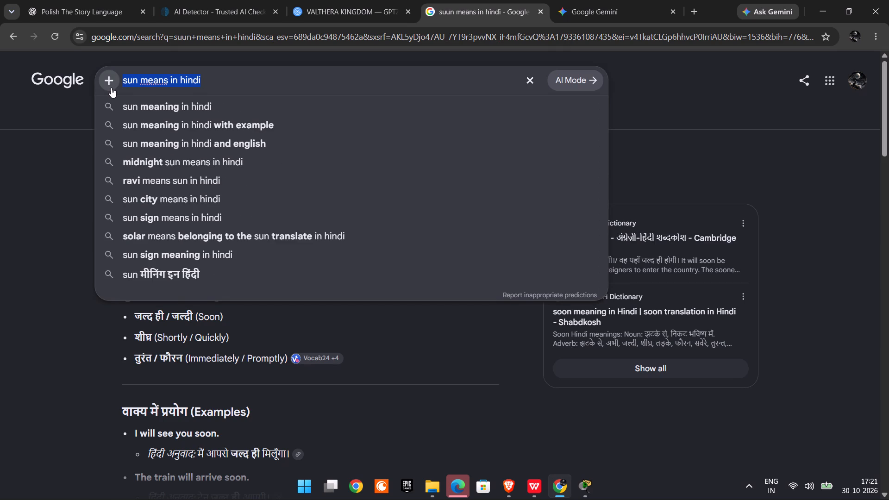
{"action": "key", "text": "BackSpace"}
{"action": "type", "text": "when you don't fee;"}
{"action": "key", "text": "BackSpace"}
{"action": "type", "text": "l the"}
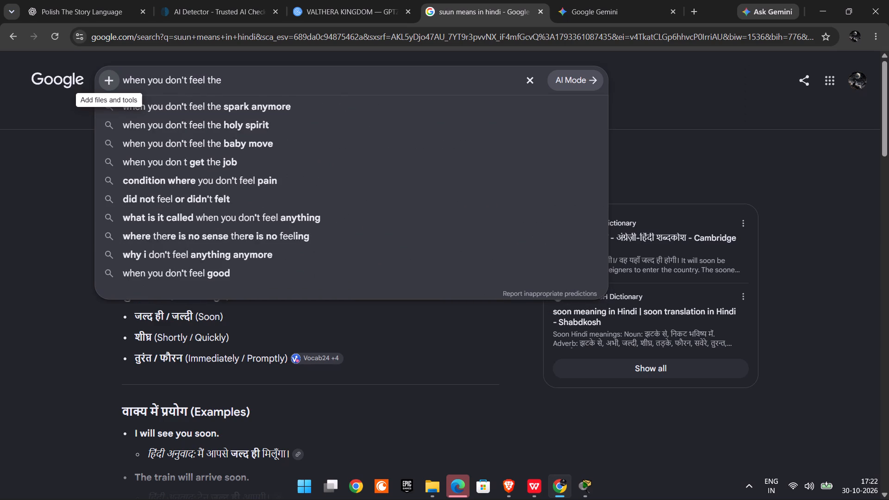
{"action": "key", "text": "space"}
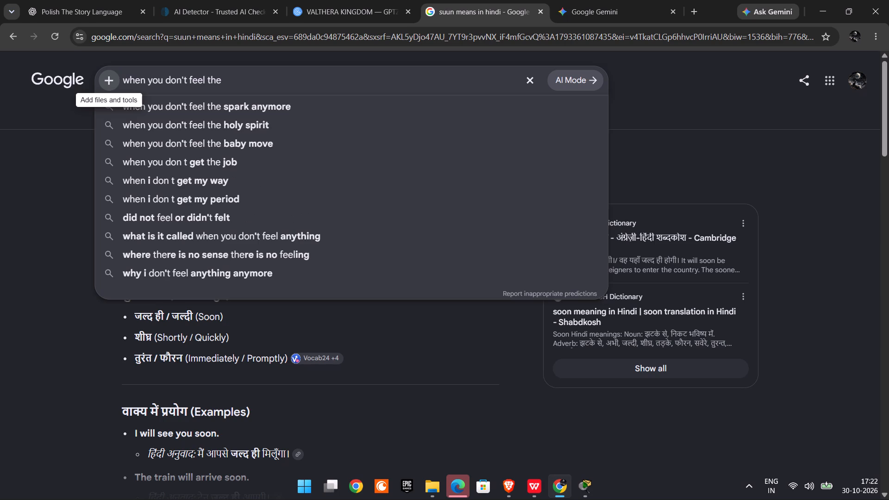
{"action": "type", "text": "part of the hand"}
{"action": "key", "text": "space"}
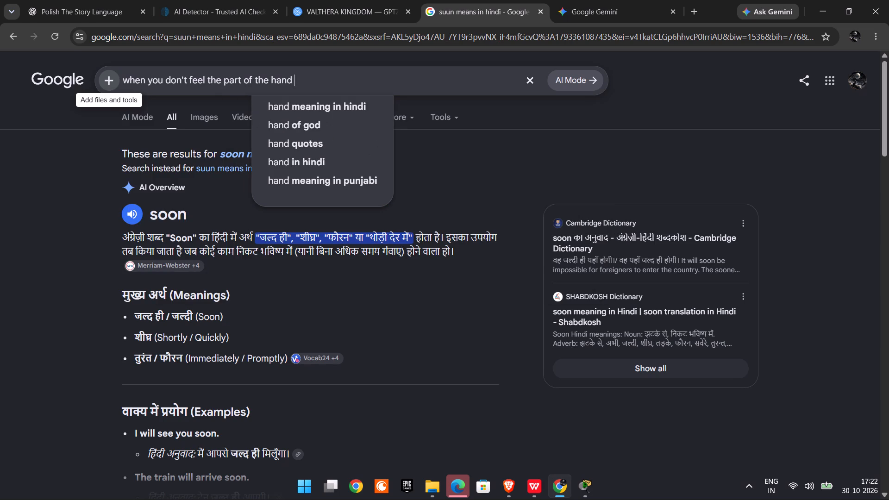
{"action": "type", "text": "while you awake what wa"}
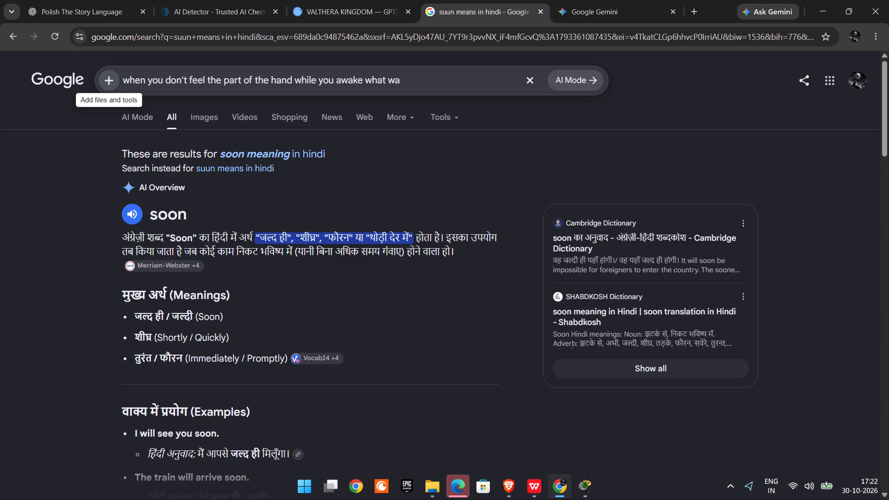
{"action": "type", "text": "s that"}
{"action": "key", "text": "Return"}
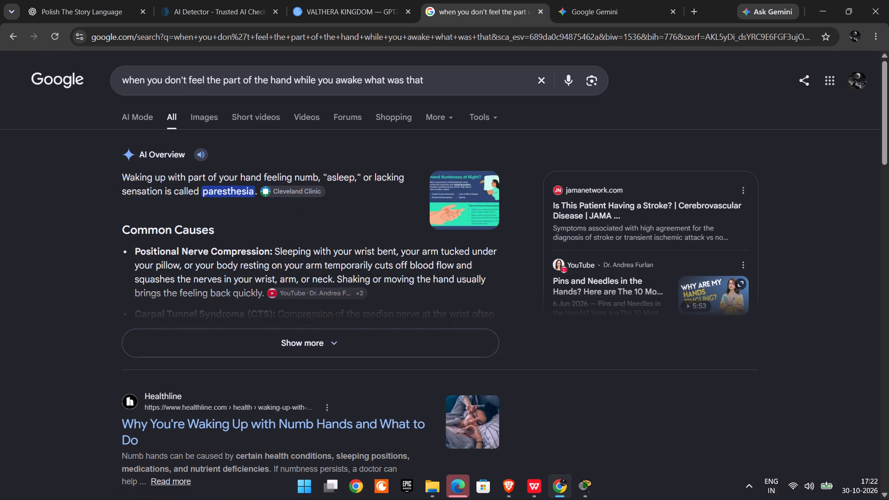
Copy "paresthesia" from the AI Overview and search Google for "paresthesia in hindi and english menaing".
{"action": "left_click_drag", "start_coordinate": [253, 191], "coordinate": [211, 194]}
{"action": "left_click_drag", "start_coordinate": [211, 194], "coordinate": [203, 194]}
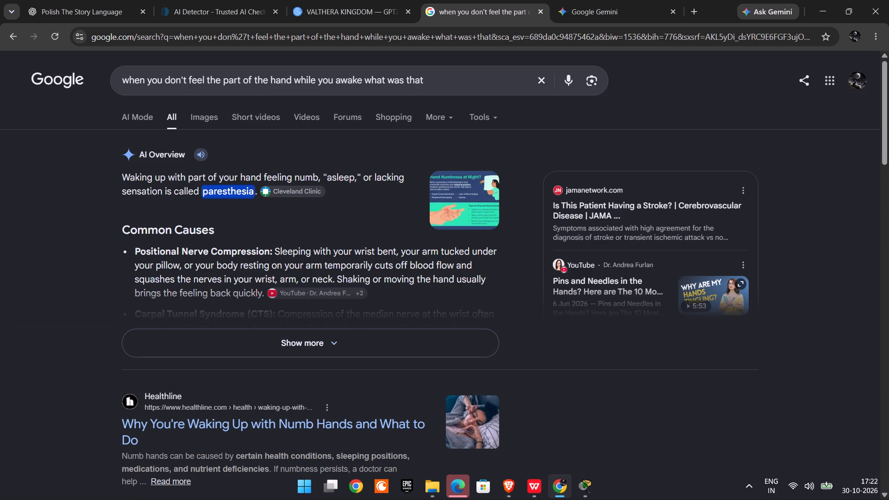
{"action": "key", "text": "ctrl+c"}
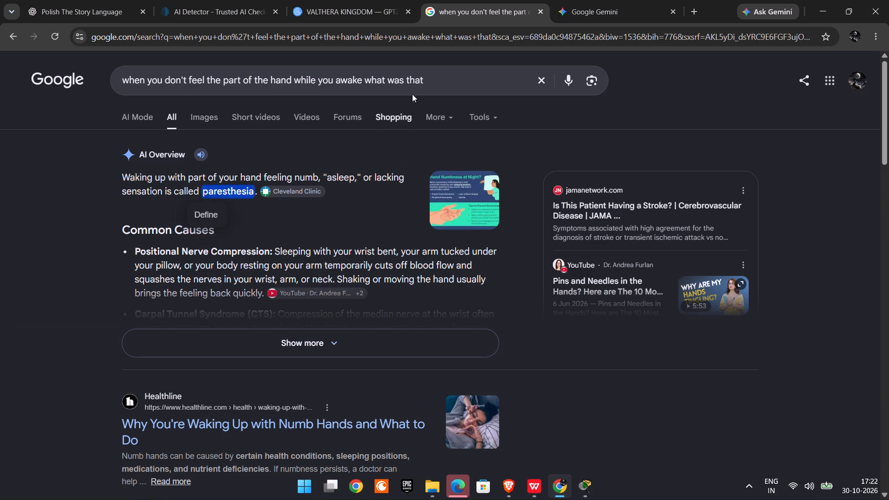
{"action": "left_click_drag", "start_coordinate": [423, 78], "coordinate": [106, 88]}
{"action": "key", "text": "BackSpace"}
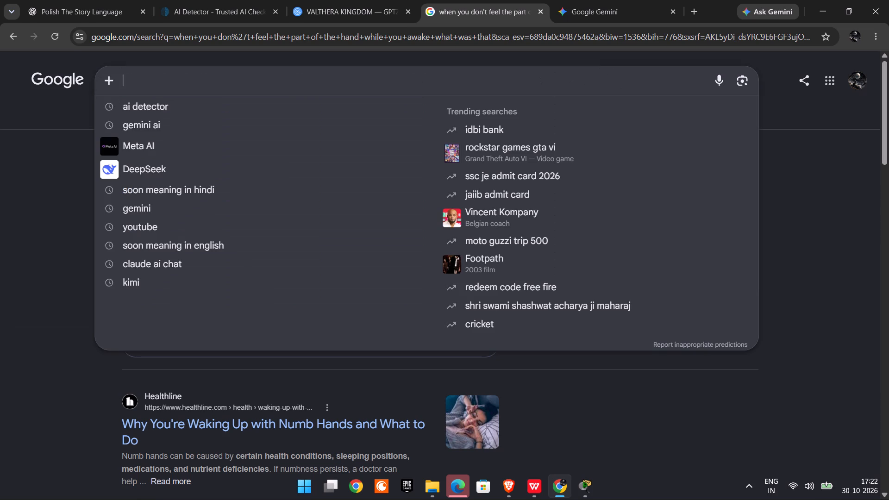
{"action": "key", "text": "ctrl+v"}
{"action": "key", "text": "space"}
{"action": "type", "text": "in hindi and englsh"}
{"action": "key", "text": "BackSpace"}
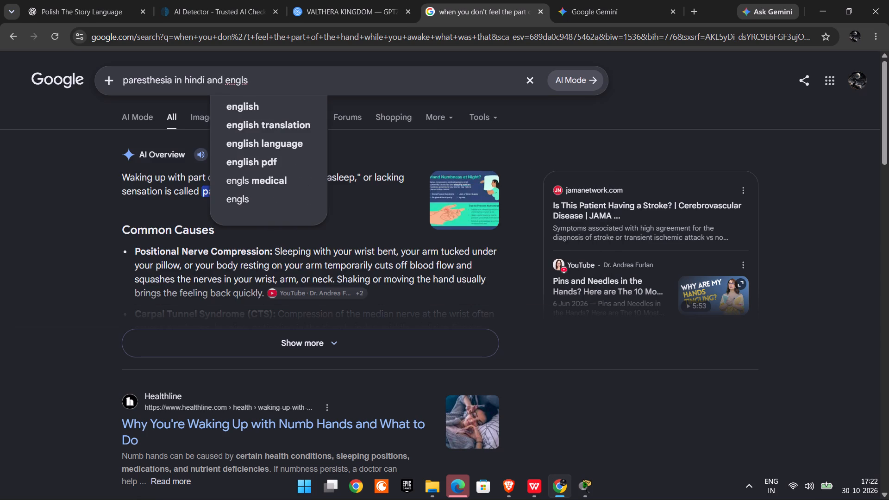
{"action": "key", "text": "BackSpace"}
{"action": "type", "text": "ish menaing"}
{"action": "key", "text": "Return"}
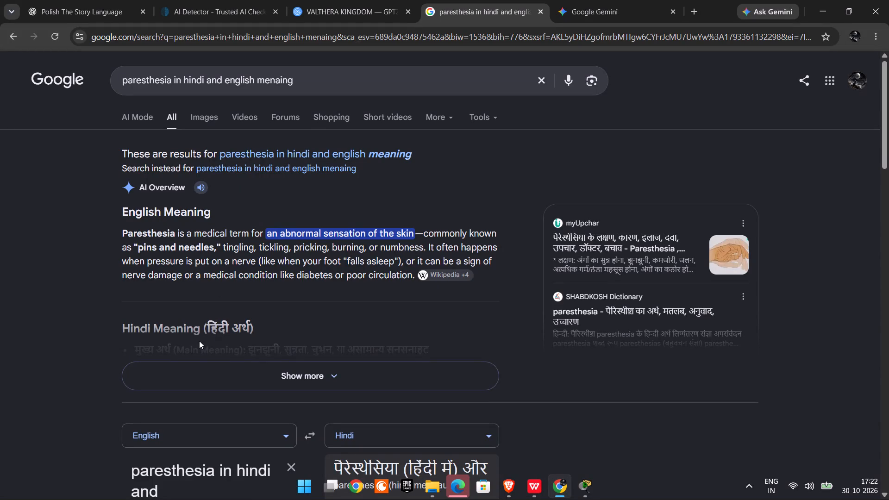
Change the search to "paresthesia can also be used for express fear?" and expand the AI Overview to read it.
{"action": "left_click_drag", "start_coordinate": [301, 90], "coordinate": [280, 91]}
{"action": "left_click_drag", "start_coordinate": [280, 91], "coordinate": [175, 93]}
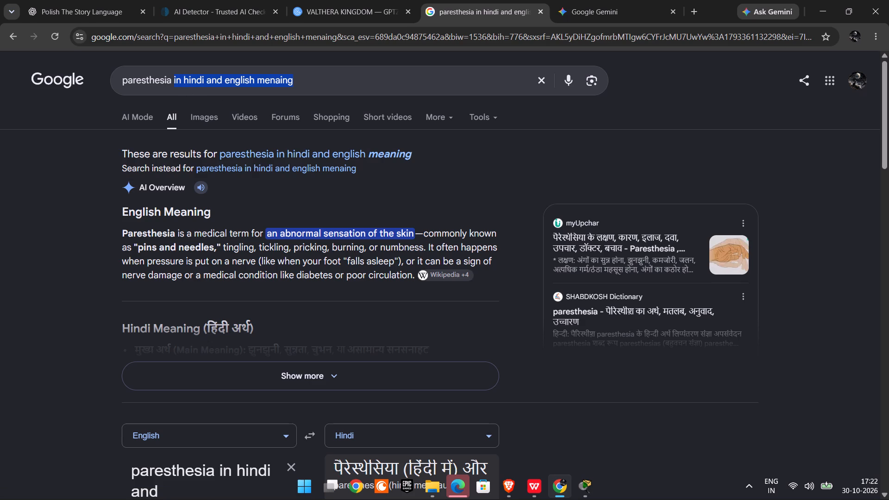
{"action": "type", "text": "can also be used for express fear"}
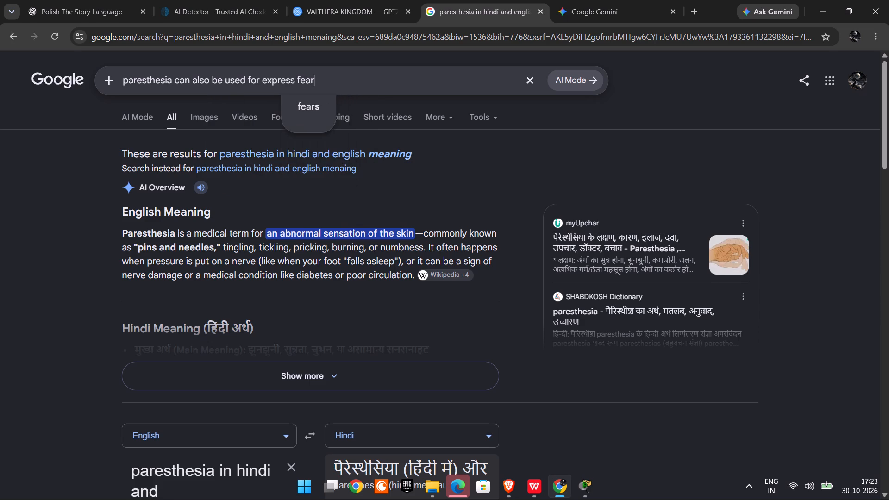
{"action": "type", "text": "?"}
{"action": "key", "text": "Return"}
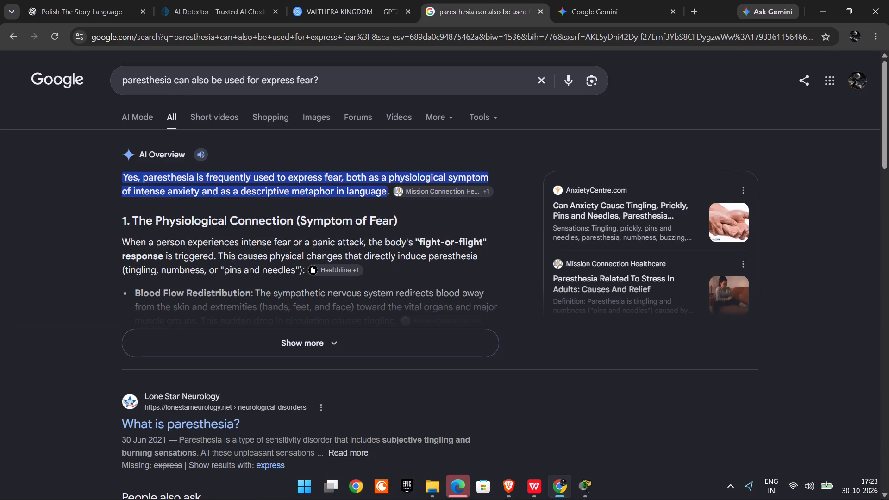
{"action": "scroll", "coordinate": [315, 216], "scroll_direction": "down", "scroll_amount": 1}
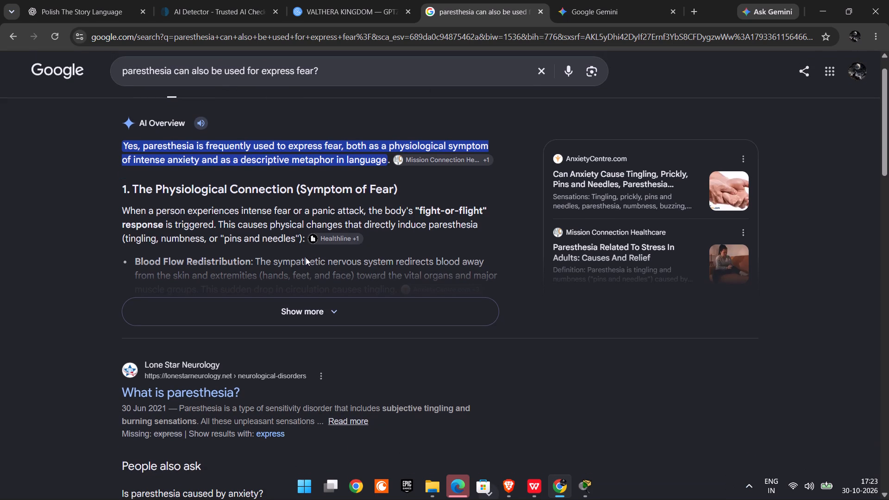
{"action": "left_click", "coordinate": [314, 301]}
{"action": "scroll", "coordinate": [314, 301], "scroll_direction": "down", "scroll_amount": 1}
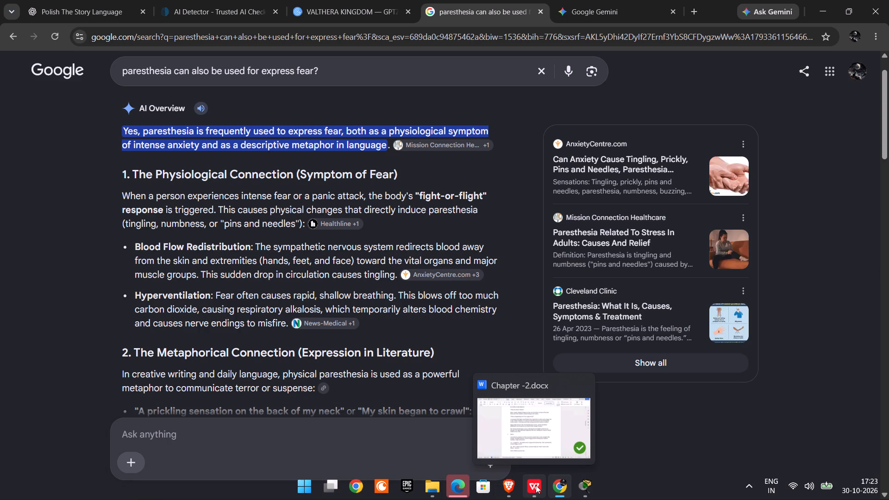
In the WPS chapter document, rewrite the "Nael's" line as "Nael whole body became paresthesia", pasting the copied word with Match Formatting.
{"action": "left_click", "coordinate": [528, 437]}
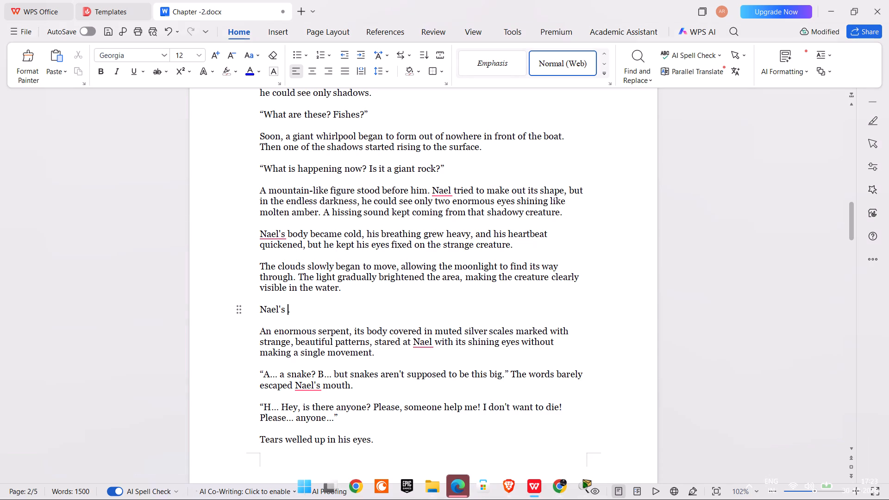
{"action": "key", "text": "BackSpace"}
{"action": "key", "text": "BackSpace"}
{"action": "key", "text": "BackSpace"}
{"action": "key", "text": "space"}
{"action": "type", "text": "whole body became"}
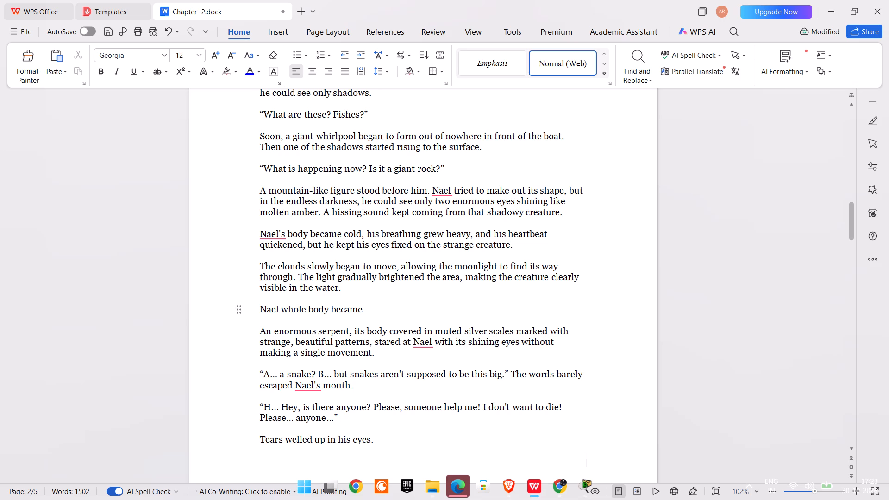
{"action": "key", "text": "space"}
{"action": "key", "text": "ctrl+v"}
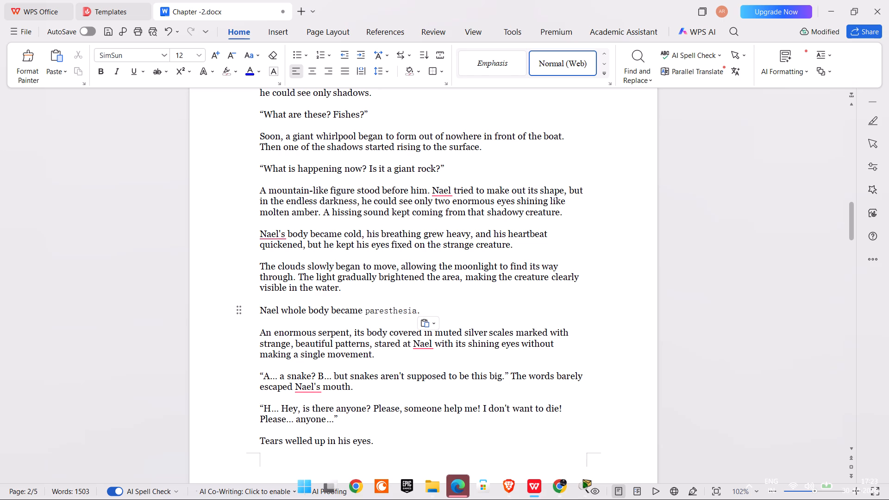
{"action": "left_click", "coordinate": [426, 324]}
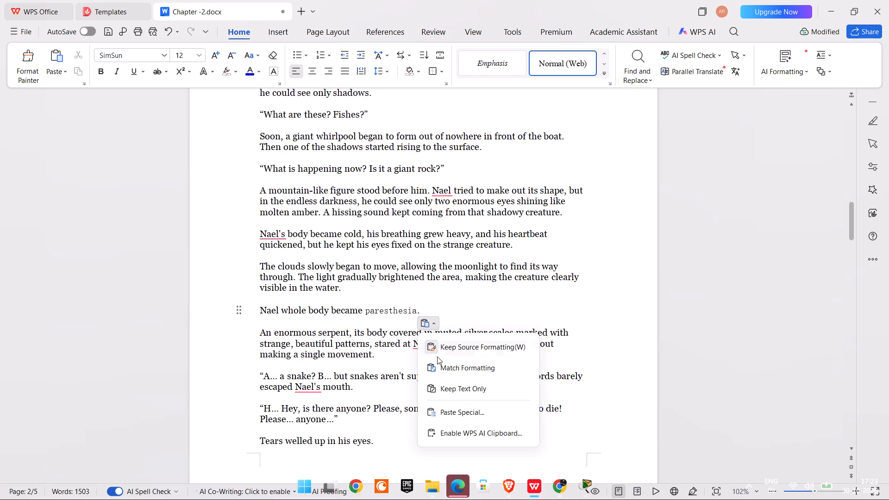
{"action": "left_click", "coordinate": [439, 364]}
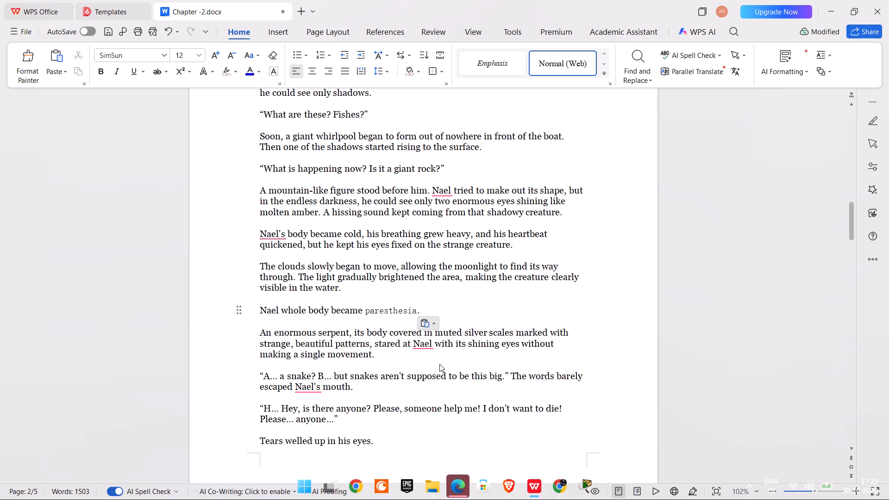
Switch back to Chrome and search Google for "paresthesia how to use this in wording".
{"action": "left_click", "coordinate": [555, 433]}
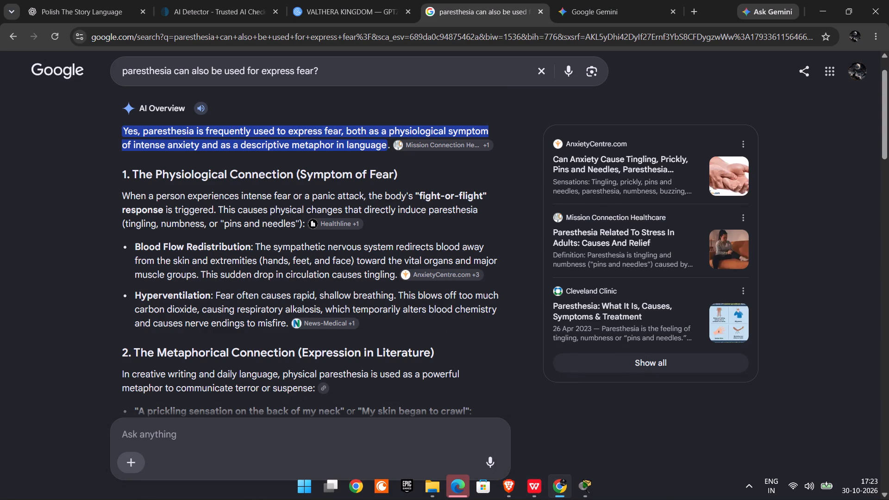
{"action": "left_click_drag", "start_coordinate": [326, 76], "coordinate": [167, 80]}
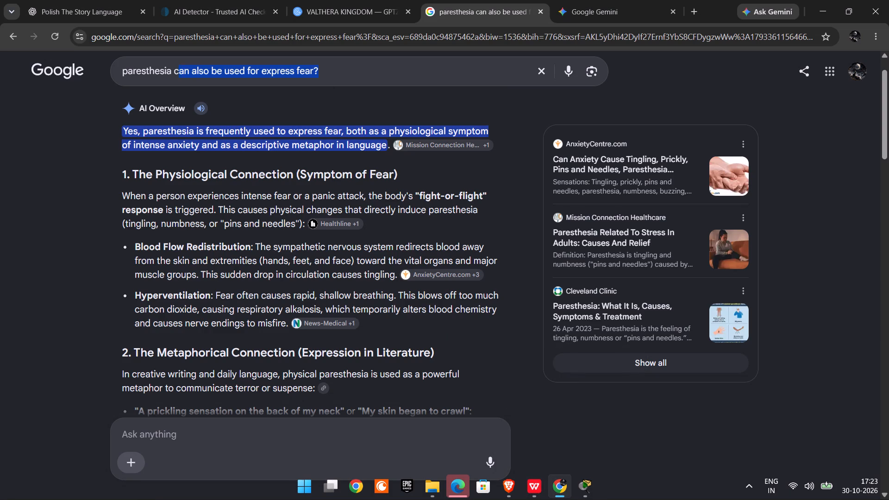
{"action": "left_click_drag", "start_coordinate": [167, 80], "coordinate": [174, 80]}
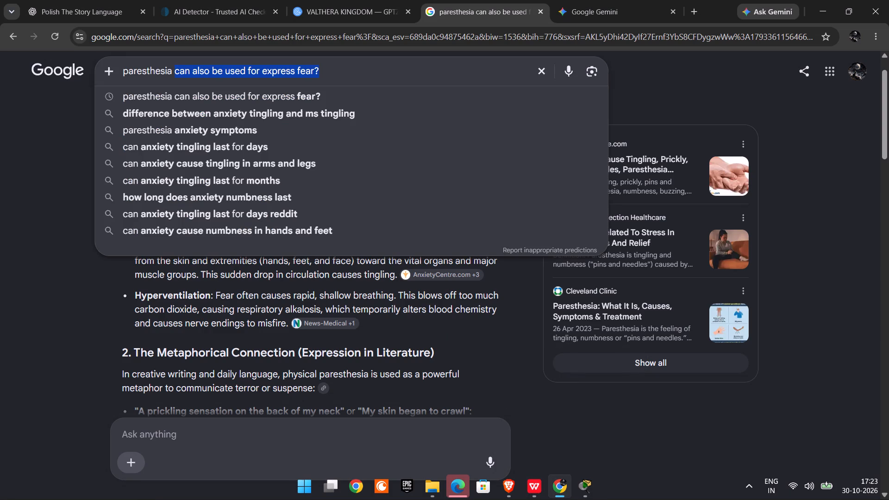
{"action": "type", "text": "how to use this in wording"}
{"action": "key", "text": "Return"}
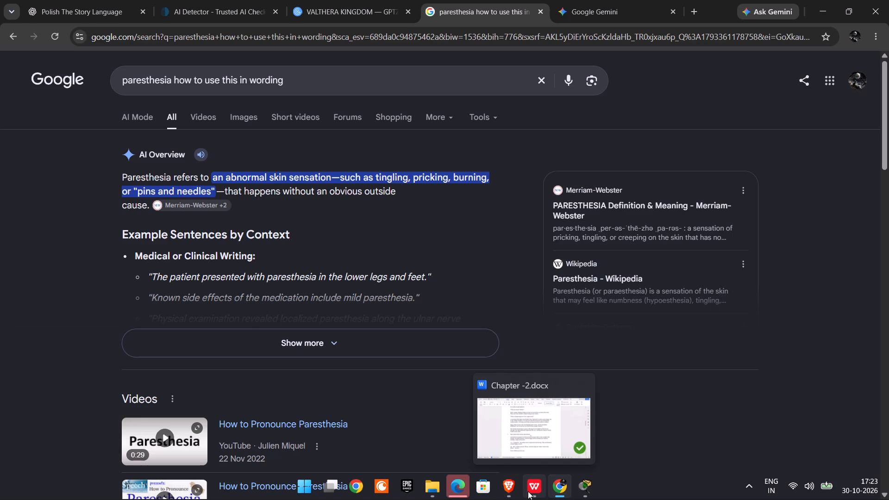
In the WPS chapter document, extend the "Nael whole body became paresthesia" line with "and shaking continously his voice".
{"action": "left_click", "coordinate": [533, 441]}
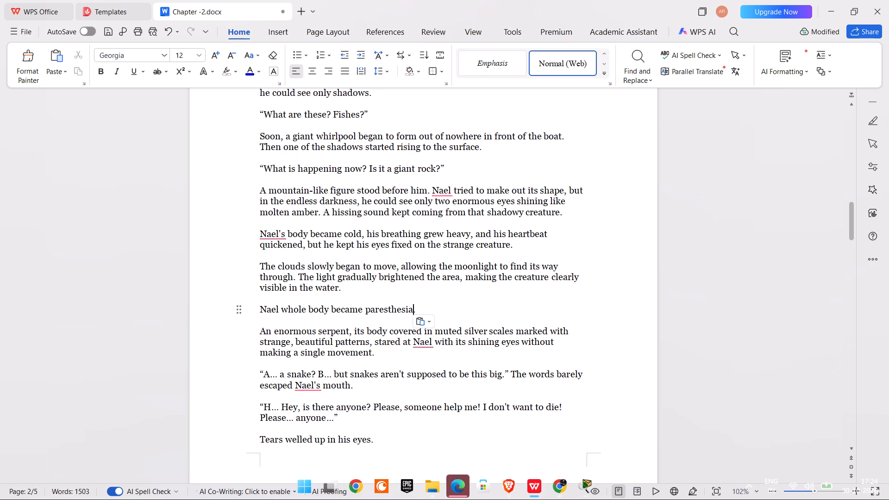
{"action": "key", "text": "space"}
{"action": "type", "text": "and"}
{"action": "key", "text": "space"}
{"action": "type", "text": "shaking continously he"}
{"action": "key", "text": "BackSpace"}
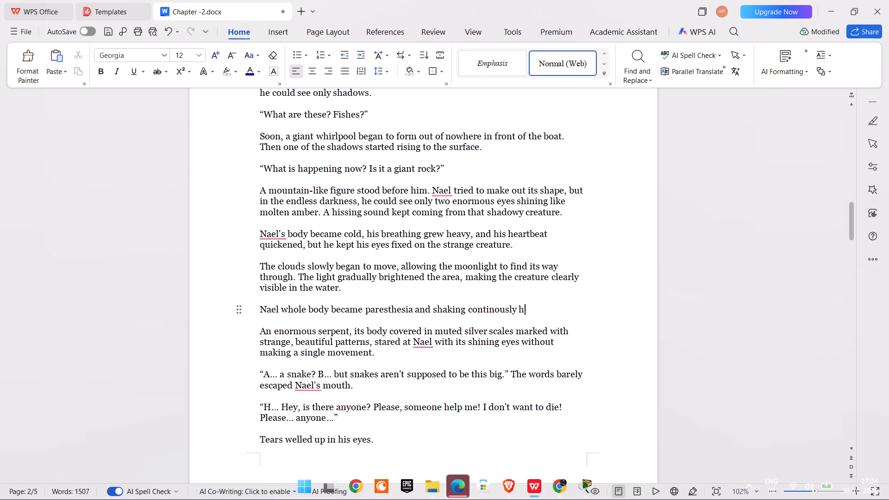
{"action": "type", "text": "is"}
{"action": "key", "text": "space"}
{"action": "type", "text": "voice"}
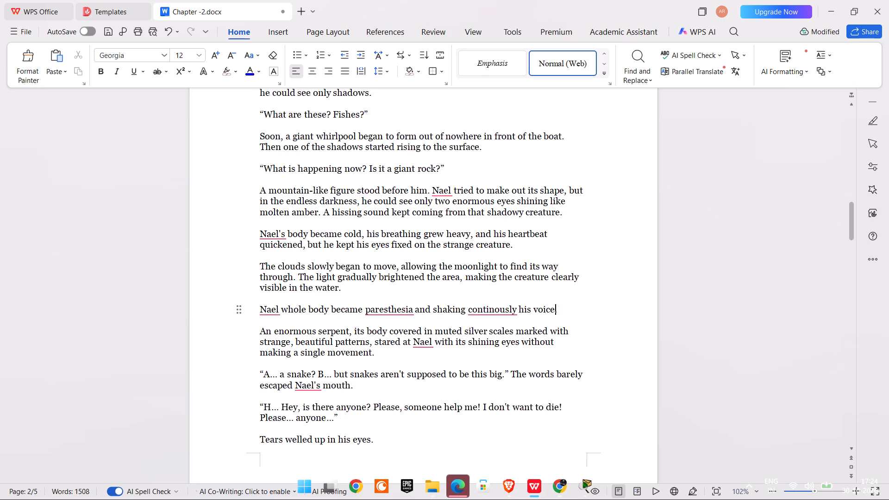
{"action": "key", "text": "space"}
Accept the dictionary suggestions "continuously" for "continously" and "parenthesis" for "paresthesia" in Nael's line.
{"action": "left_click", "coordinate": [485, 308]}
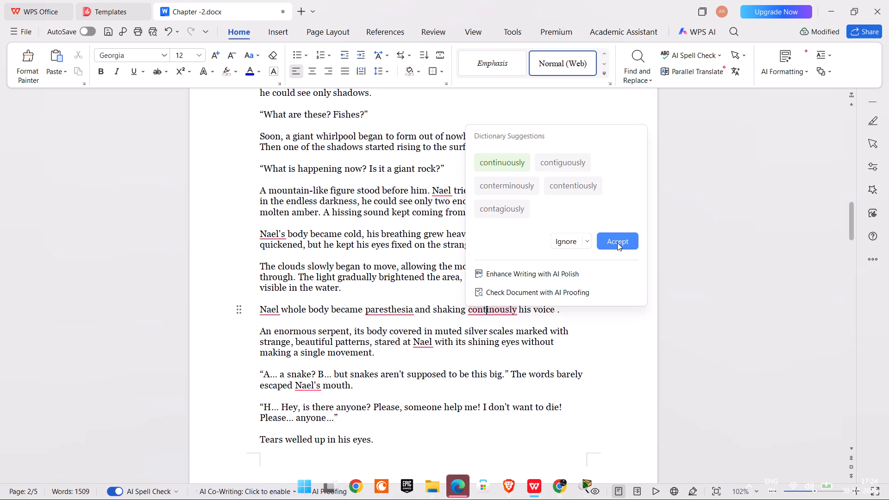
{"action": "left_click", "coordinate": [617, 243]}
{"action": "left_click", "coordinate": [401, 310]}
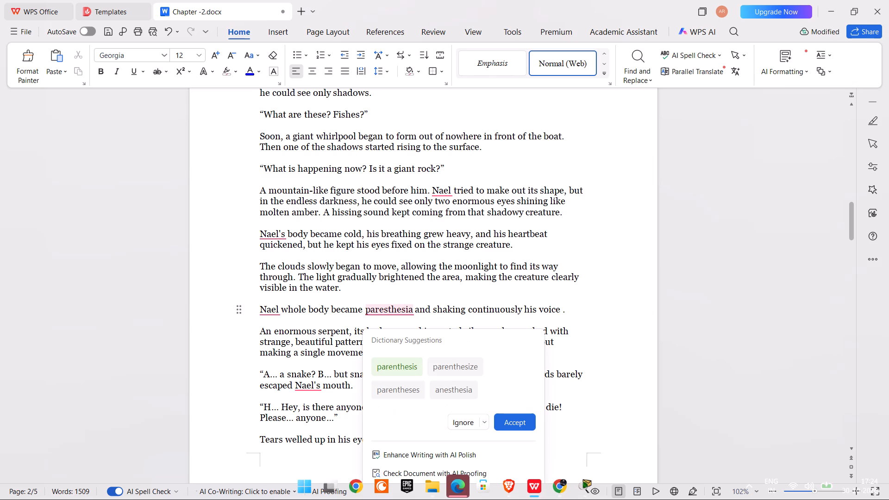
{"action": "left_click", "coordinate": [497, 416]}
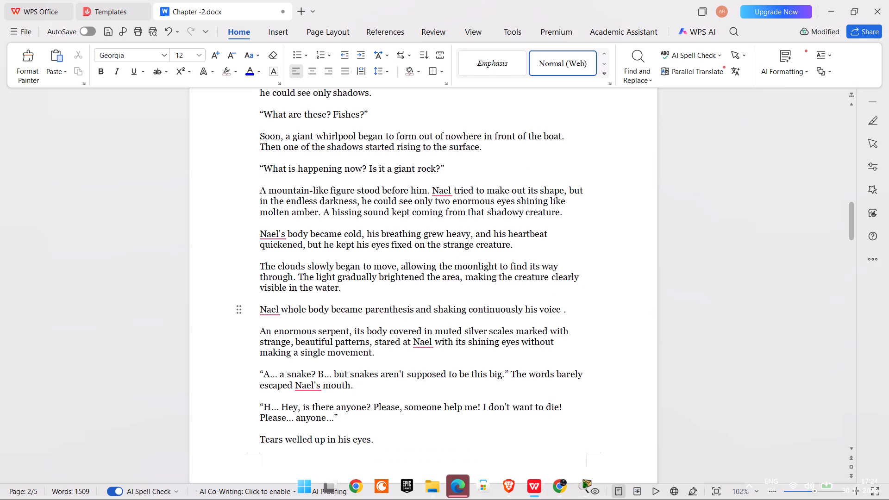
Insert a comma after "continuously" in Nael's line.
{"action": "left_click", "coordinate": [523, 310]}
{"action": "key", "text": "comma"}
Delete the word "voice" after "his" at the end of Nael's line.
{"action": "key", "text": "Right"}
{"action": "key", "text": "Right"}
{"action": "key", "text": "Right"}
{"action": "key", "text": "Right"}
{"action": "key", "text": "Right"}
{"action": "key", "text": "Right"}
{"action": "key", "text": "Right"}
{"action": "key", "text": "Right"}
{"action": "key", "text": "Right"}
{"action": "key", "text": "Right"}
{"action": "key", "text": "space"}
{"action": "key", "text": "BackSpace"}
{"action": "key", "text": "BackSpace"}
{"action": "key", "text": "BackSpace"}
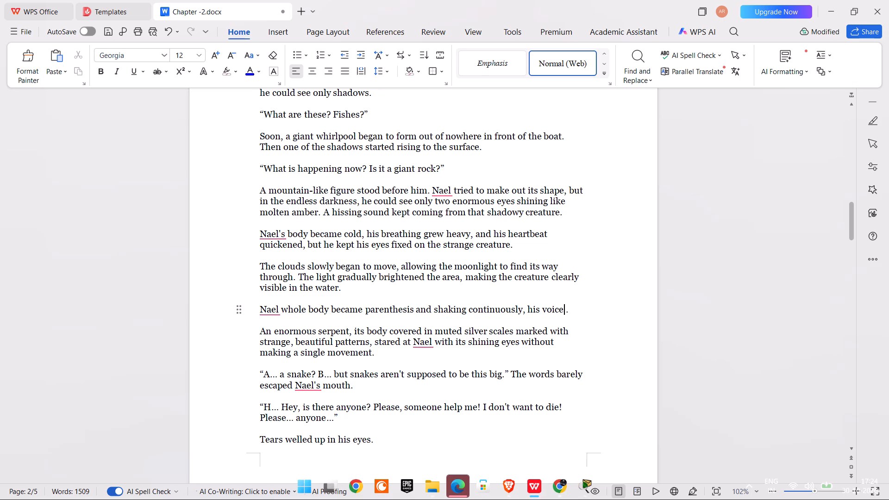
{"action": "key", "text": "BackSpace"}
{"action": "key", "text": "BackSpace"}
{"action": "key", "text": "BackSpace"}
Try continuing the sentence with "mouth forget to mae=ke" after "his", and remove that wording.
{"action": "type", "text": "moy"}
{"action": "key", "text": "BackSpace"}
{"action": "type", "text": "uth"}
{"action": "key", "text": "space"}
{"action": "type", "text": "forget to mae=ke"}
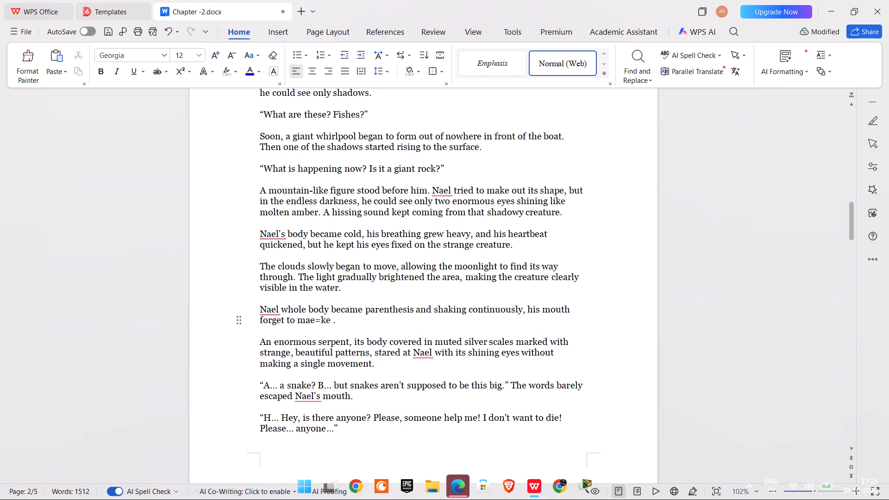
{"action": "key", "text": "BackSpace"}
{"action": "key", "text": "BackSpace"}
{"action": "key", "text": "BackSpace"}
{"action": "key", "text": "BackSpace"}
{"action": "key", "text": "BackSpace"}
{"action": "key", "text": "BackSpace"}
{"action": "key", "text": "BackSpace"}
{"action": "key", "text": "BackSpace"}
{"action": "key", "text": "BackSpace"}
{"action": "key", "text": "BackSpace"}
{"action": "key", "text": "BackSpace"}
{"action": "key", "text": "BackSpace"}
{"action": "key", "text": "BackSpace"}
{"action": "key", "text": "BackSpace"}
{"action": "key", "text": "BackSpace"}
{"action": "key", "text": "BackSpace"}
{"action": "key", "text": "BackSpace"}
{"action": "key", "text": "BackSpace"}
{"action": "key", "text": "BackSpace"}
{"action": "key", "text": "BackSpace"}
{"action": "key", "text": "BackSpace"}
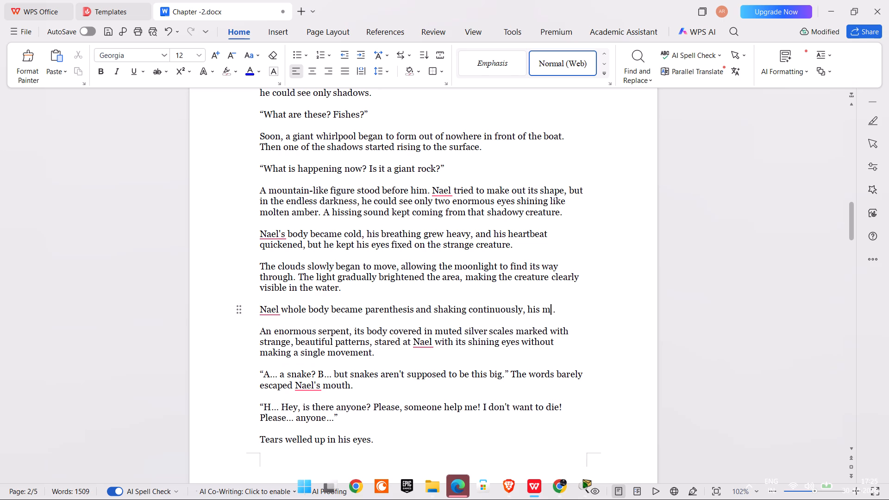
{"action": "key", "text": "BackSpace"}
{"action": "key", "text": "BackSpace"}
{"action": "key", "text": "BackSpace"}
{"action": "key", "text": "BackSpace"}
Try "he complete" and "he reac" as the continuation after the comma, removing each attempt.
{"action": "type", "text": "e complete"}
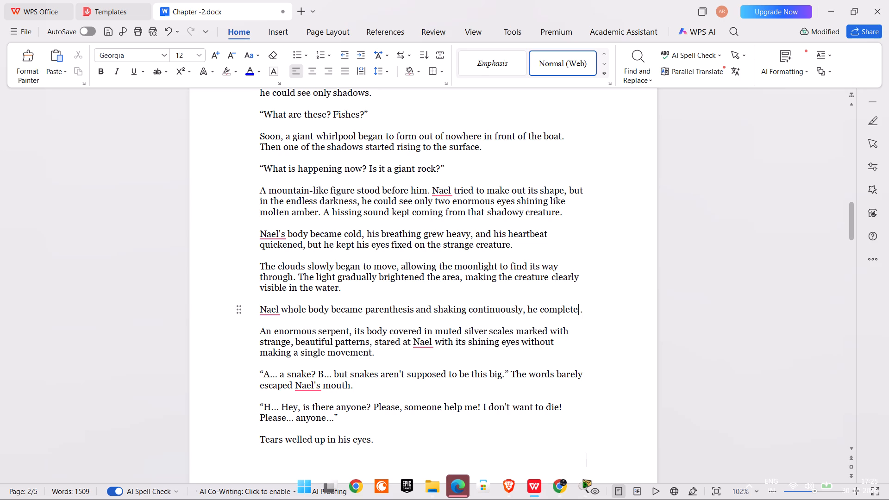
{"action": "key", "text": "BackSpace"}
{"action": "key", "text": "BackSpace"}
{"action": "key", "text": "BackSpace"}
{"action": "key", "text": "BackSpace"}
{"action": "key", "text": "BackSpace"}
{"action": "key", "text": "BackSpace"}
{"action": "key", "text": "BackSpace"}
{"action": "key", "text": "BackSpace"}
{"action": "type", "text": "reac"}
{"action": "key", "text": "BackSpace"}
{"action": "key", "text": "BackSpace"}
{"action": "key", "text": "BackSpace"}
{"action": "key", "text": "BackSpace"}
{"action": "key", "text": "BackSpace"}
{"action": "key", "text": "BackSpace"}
Try "his eyes" after the comma, and replace it with "he".
{"action": "type", "text": "is eyes"}
{"action": "key", "text": "space"}
{"action": "key", "text": "BackSpace"}
{"action": "key", "text": "BackSpace"}
{"action": "key", "text": "BackSpace"}
{"action": "key", "text": "BackSpace"}
{"action": "key", "text": "BackSpace"}
{"action": "key", "text": "BackSpace"}
{"action": "key", "text": "BackSpace"}
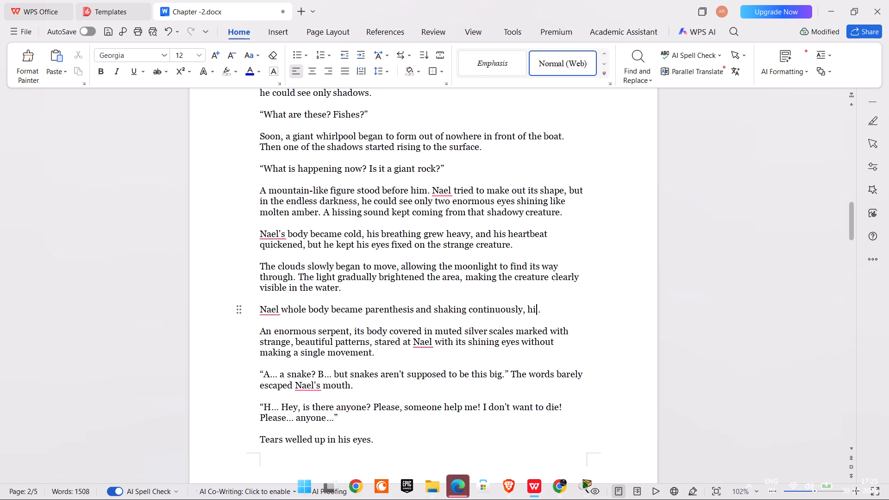
{"action": "key", "text": "BackSpace"}
{"action": "key", "text": "BackSpace"}
{"action": "type", "text": "he"}
{"action": "key", "text": "space"}
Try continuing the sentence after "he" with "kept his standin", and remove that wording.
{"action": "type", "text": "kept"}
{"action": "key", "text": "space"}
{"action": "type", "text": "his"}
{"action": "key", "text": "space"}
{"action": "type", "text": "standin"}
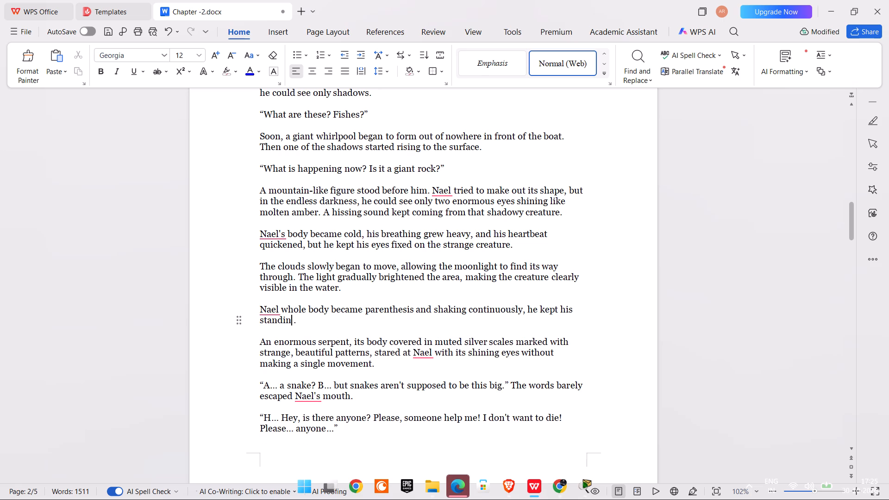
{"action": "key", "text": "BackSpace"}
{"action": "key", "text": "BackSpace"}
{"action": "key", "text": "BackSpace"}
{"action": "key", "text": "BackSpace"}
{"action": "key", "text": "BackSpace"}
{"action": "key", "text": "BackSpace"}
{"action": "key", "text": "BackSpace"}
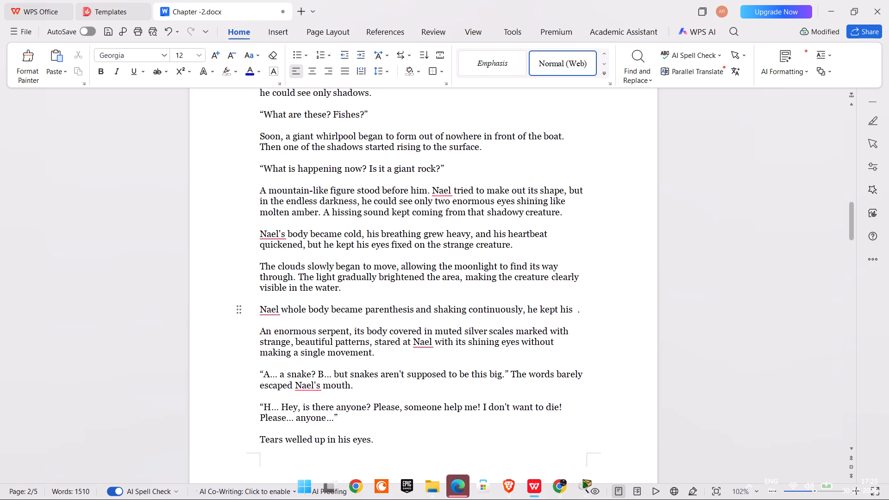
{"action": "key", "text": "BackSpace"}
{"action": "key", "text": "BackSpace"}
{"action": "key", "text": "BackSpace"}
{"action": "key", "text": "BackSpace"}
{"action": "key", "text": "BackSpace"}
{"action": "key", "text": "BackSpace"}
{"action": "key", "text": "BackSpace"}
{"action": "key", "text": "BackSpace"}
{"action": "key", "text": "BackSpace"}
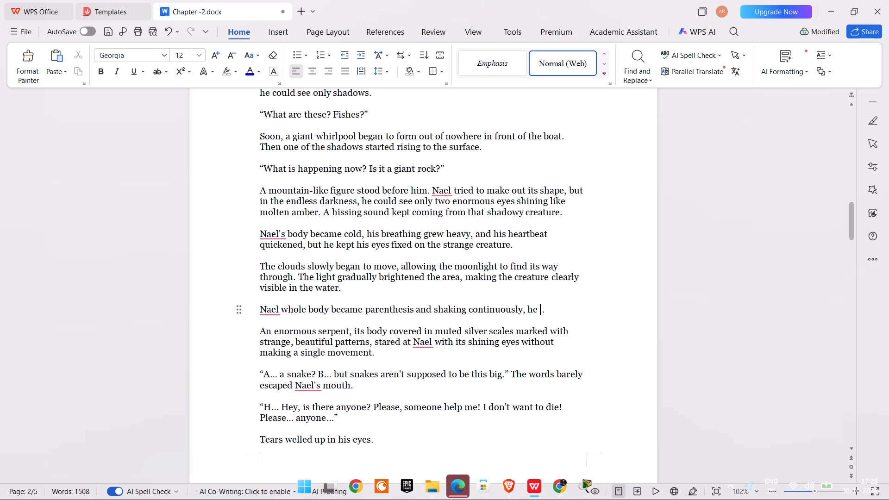
Continue the sentence after "he" with "kept looking at it with the violentely shaken mouth".
{"action": "type", "text": "kept looking at it with the"}
{"action": "key", "text": "space"}
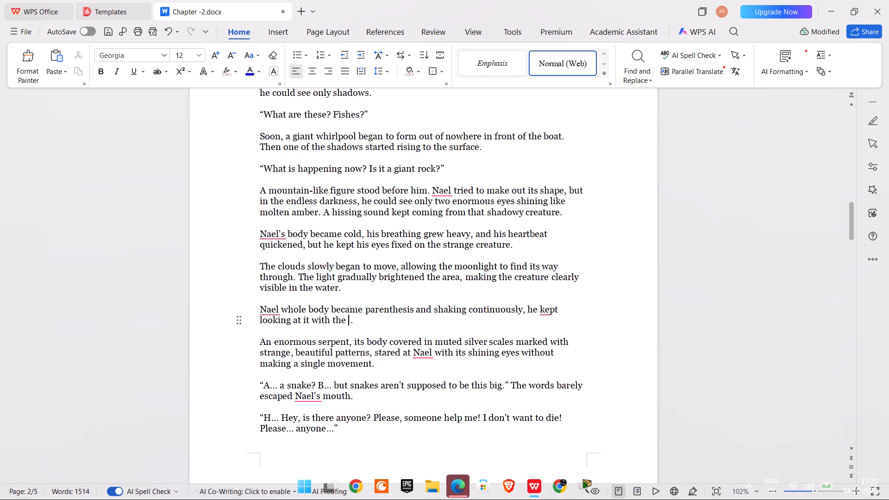
{"action": "key", "text": "v"}
{"action": "type", "text": "iolentely shaken"}
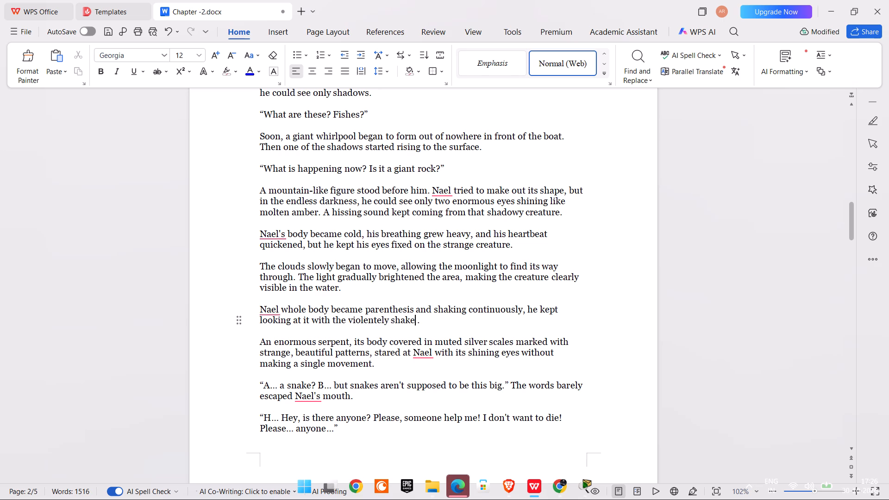
{"action": "key", "text": "space"}
{"action": "type", "text": "mouth"}
{"action": "key", "text": "space"}
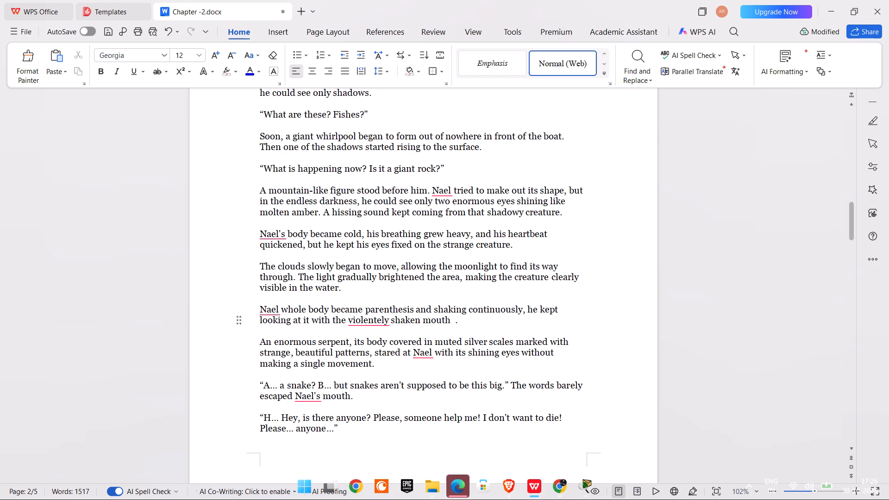
Finish the sentence after "mouth" with "which is open at the site he was seen right now".
{"action": "type", "text": "which is open at the site he"}
{"action": "key", "text": "space"}
{"action": "type", "text": "was"}
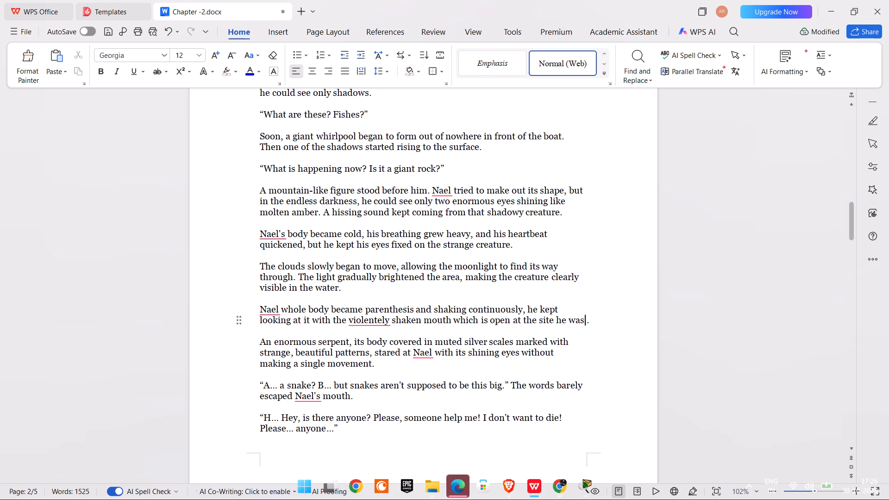
{"action": "key", "text": "space"}
{"action": "type", "text": "seen"}
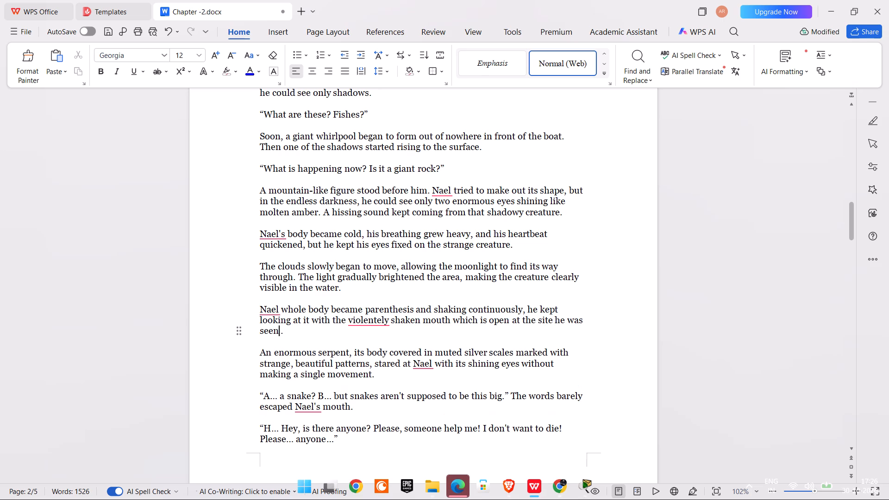
{"action": "key", "text": "space"}
{"action": "key", "text": "BackSpace"}
{"action": "key", "text": "BackSpace"}
{"action": "key", "text": "BackSpace"}
{"action": "key", "text": "BackSpace"}
{"action": "type", "text": "een right now"}
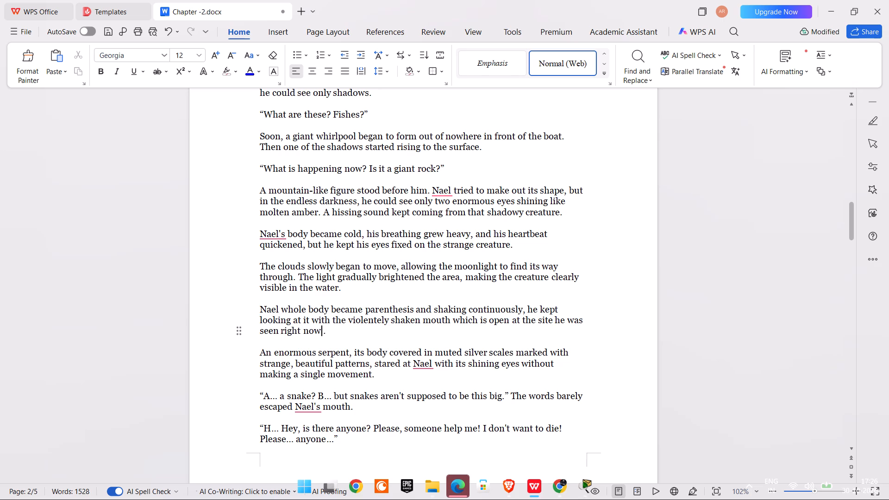
{"action": "key", "text": "Right"}
{"action": "key", "text": "BackSpace"}
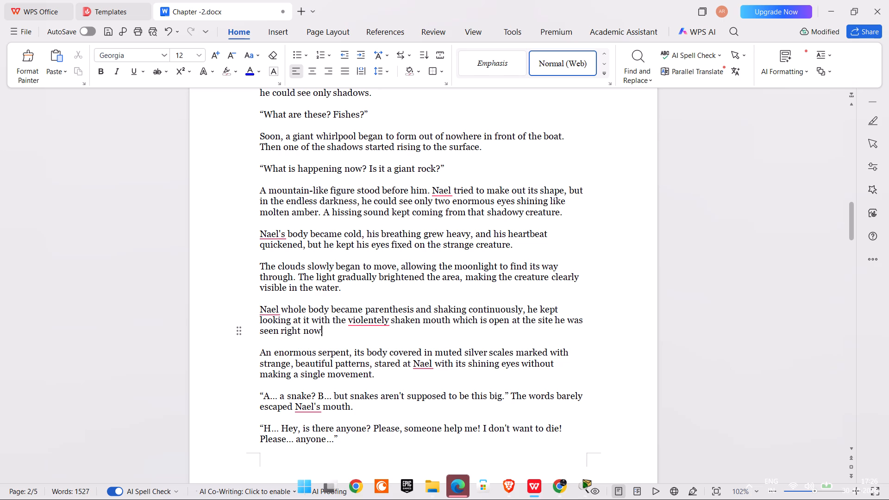
Correct the misspelled "violentely" to the suggested "violently".
{"action": "left_click", "coordinate": [374, 319]}
{"action": "left_click", "coordinate": [483, 398]}
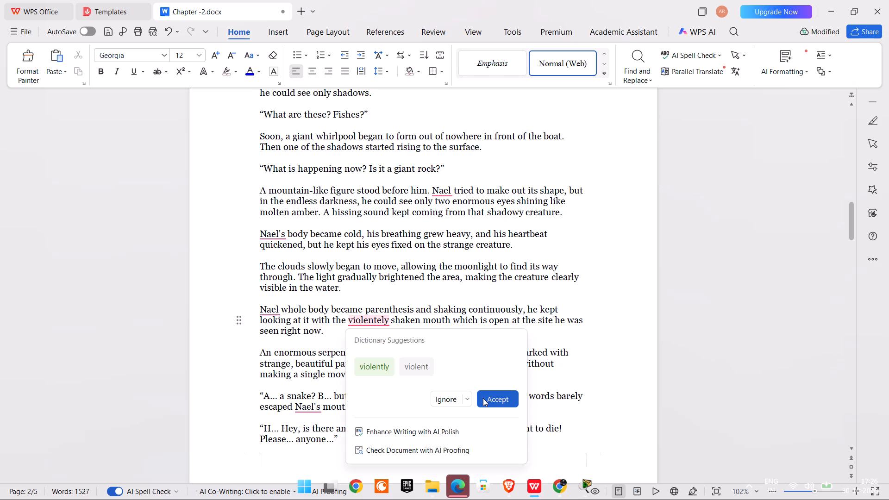
{"action": "left_click_drag", "start_coordinate": [332, 334], "coordinate": [258, 310]}
{"action": "key", "text": "ctrl+c"}
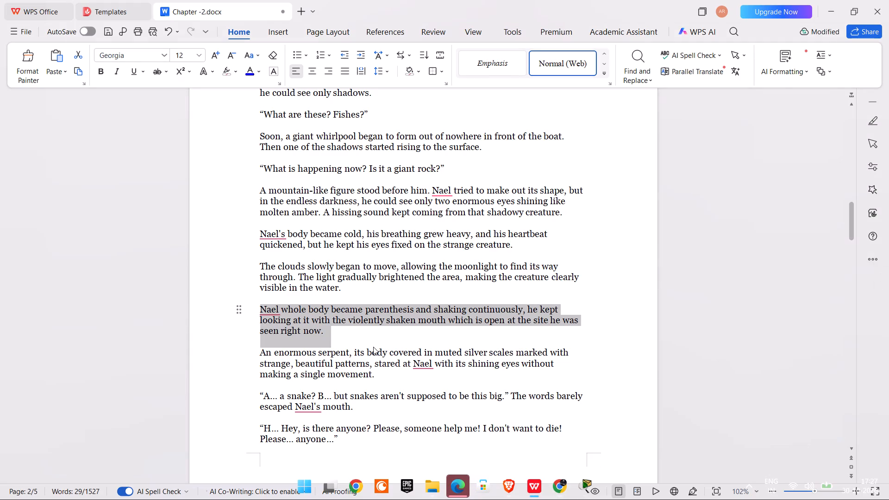
{"action": "key", "text": "ctrl+v"}
{"action": "left_click", "coordinate": [524, 336]}
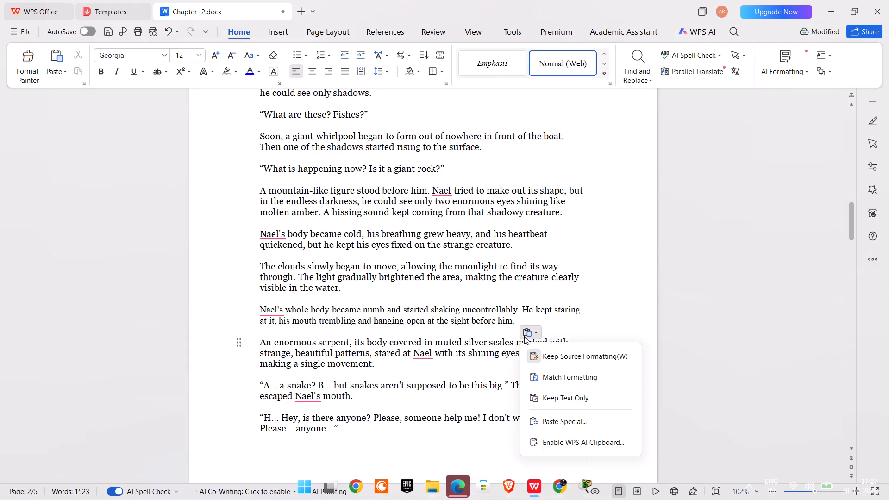
{"action": "left_click", "coordinate": [554, 376]}
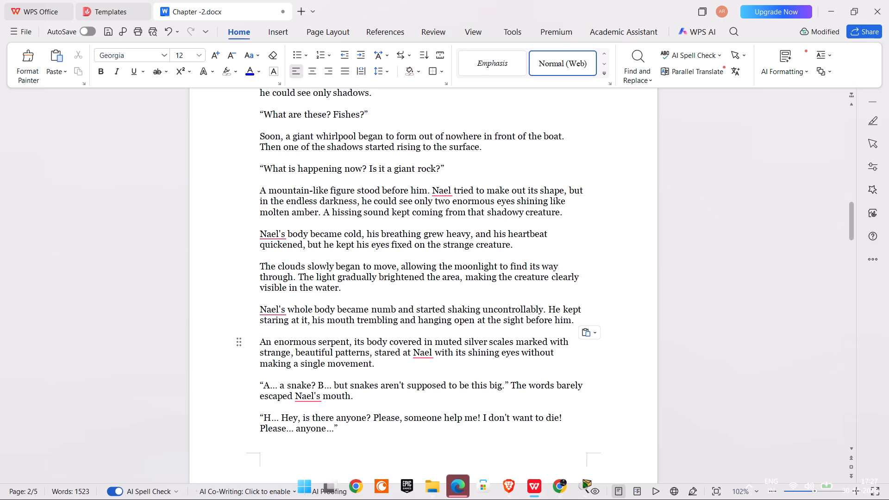
Split "The words barely escaped Nael's mouth." off from the snake dialogue into its own paragraph.
{"action": "left_click", "coordinate": [508, 388]}
{"action": "key", "text": "Return"}
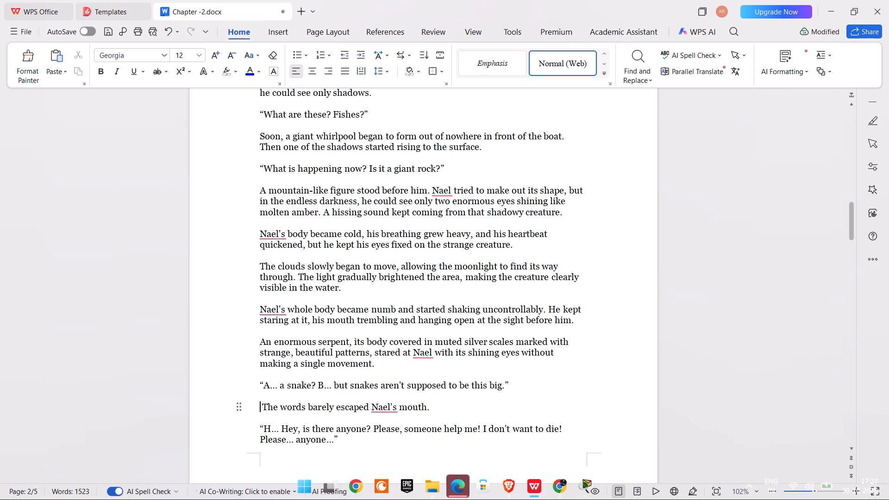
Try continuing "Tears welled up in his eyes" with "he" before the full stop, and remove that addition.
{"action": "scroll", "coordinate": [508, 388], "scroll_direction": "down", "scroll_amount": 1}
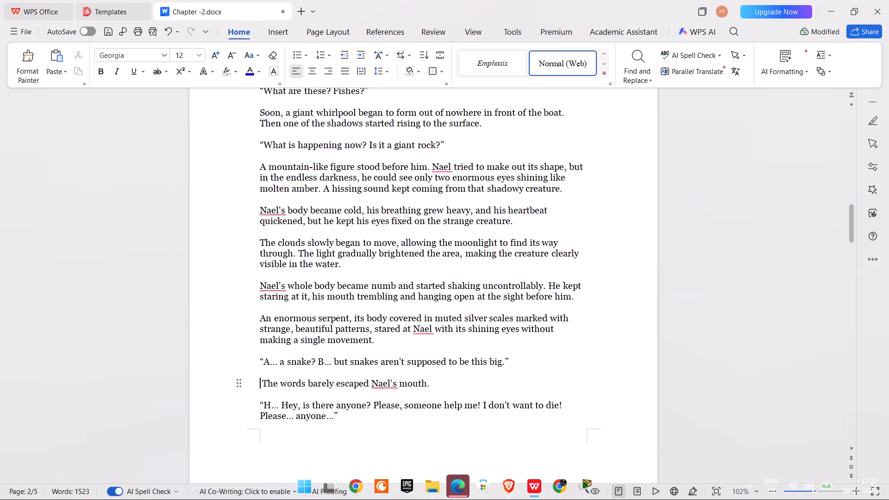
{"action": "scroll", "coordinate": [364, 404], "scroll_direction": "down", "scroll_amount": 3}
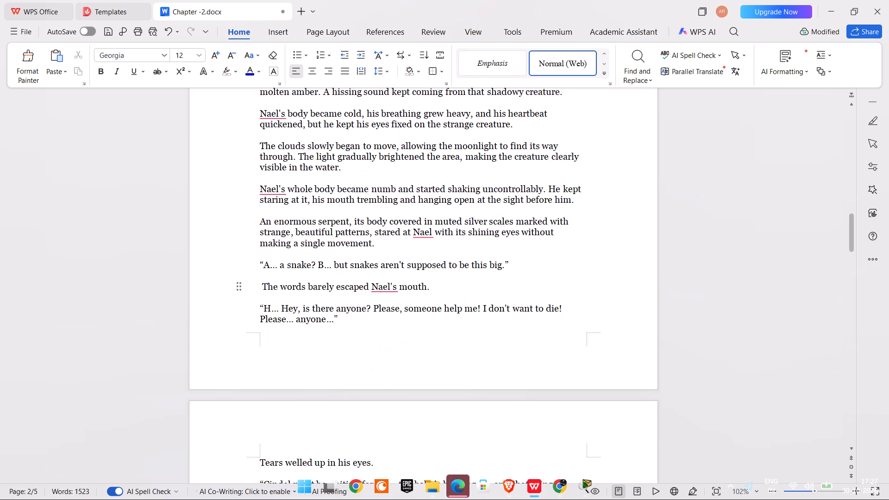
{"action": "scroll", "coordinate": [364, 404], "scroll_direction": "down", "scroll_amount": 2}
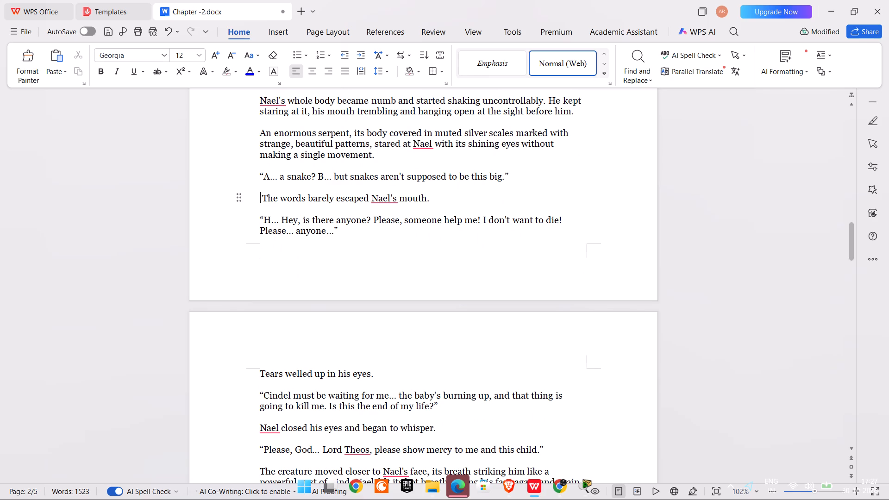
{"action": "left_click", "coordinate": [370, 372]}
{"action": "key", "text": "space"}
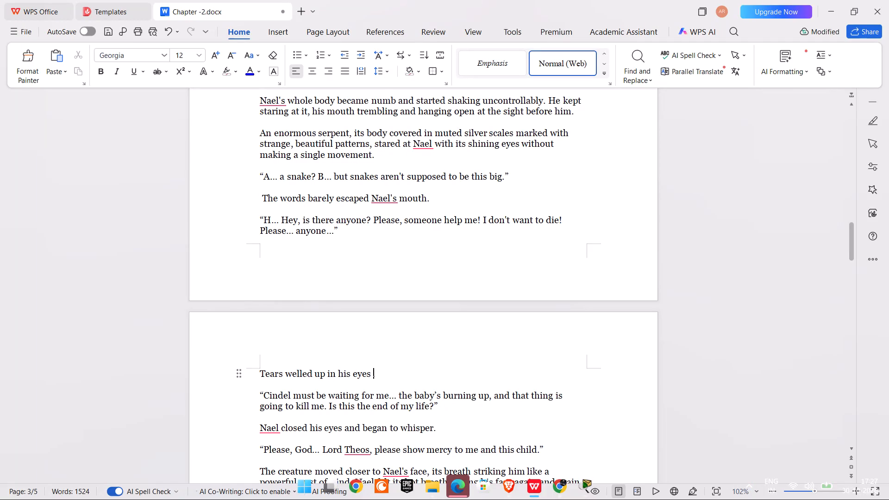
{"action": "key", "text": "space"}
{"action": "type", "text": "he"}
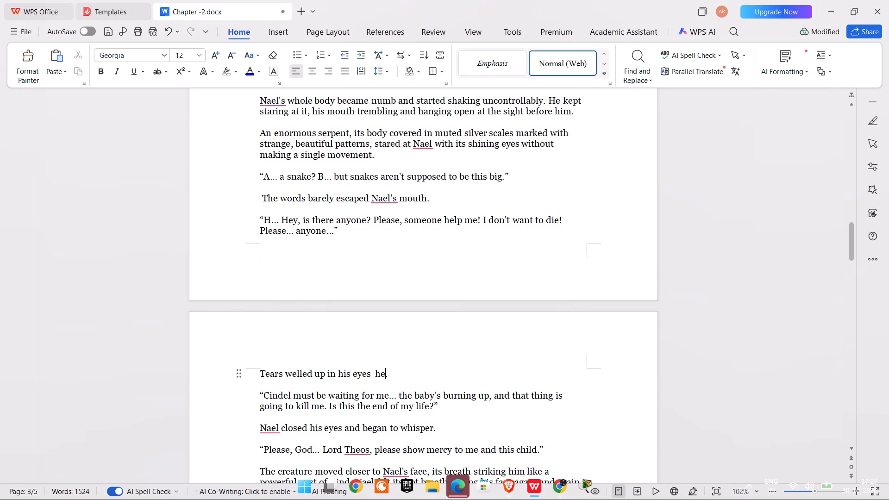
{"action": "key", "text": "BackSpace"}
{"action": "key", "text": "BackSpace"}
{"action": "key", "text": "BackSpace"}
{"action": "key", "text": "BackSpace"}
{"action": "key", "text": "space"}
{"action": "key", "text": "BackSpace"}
Proofread the passage from "Tears welled up in his eyes" through Nael's prayer, the serpent's departure and his paddling towards the canal.
{"action": "scroll", "coordinate": [370, 372], "scroll_direction": "down", "scroll_amount": 2}
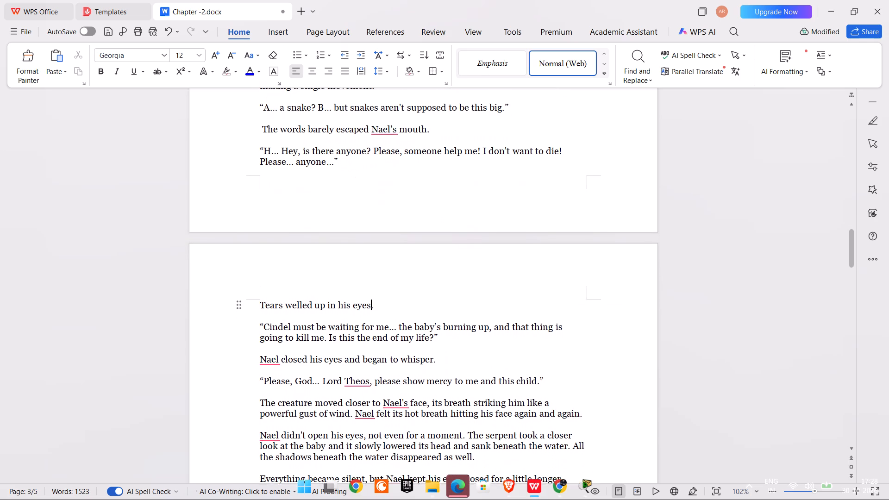
{"action": "scroll", "coordinate": [409, 379], "scroll_direction": "down", "scroll_amount": 1}
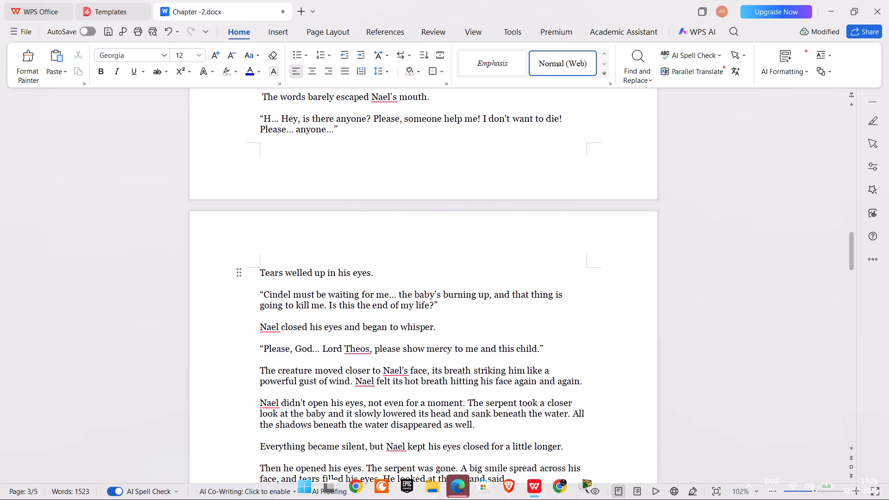
{"action": "left_click", "coordinate": [578, 382]}
{"action": "scroll", "coordinate": [578, 382], "scroll_direction": "down", "scroll_amount": 1}
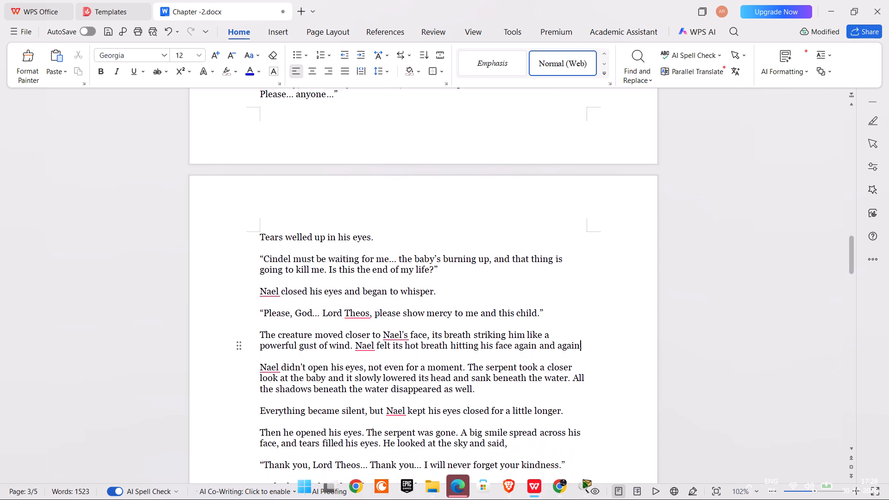
{"action": "scroll", "coordinate": [578, 382], "scroll_direction": "down", "scroll_amount": 1}
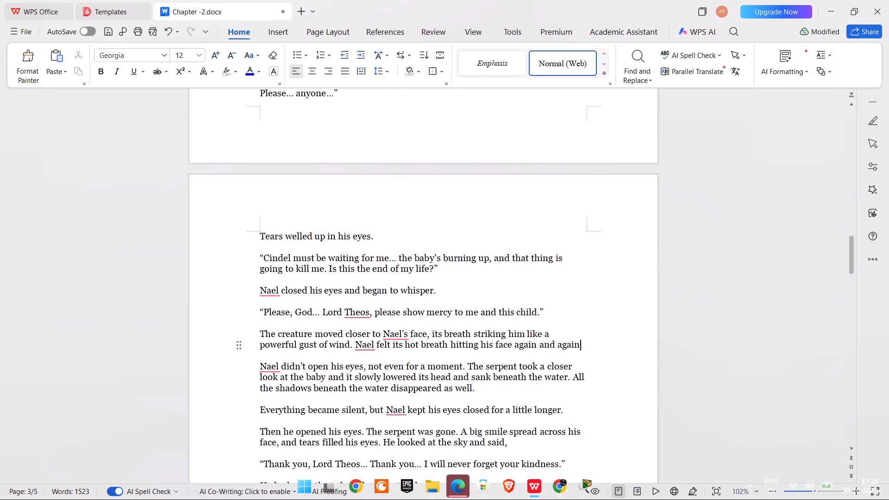
{"action": "scroll", "coordinate": [513, 363], "scroll_direction": "down", "scroll_amount": 1}
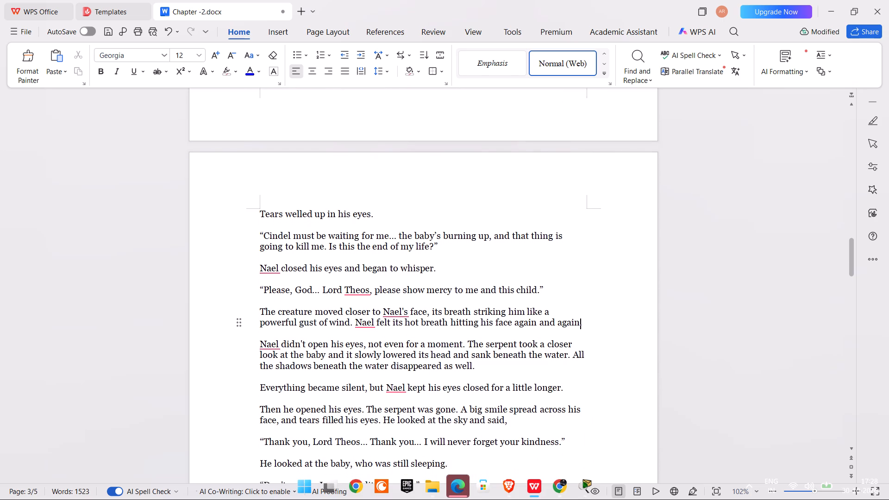
{"action": "scroll", "coordinate": [513, 363], "scroll_direction": "down", "scroll_amount": 1}
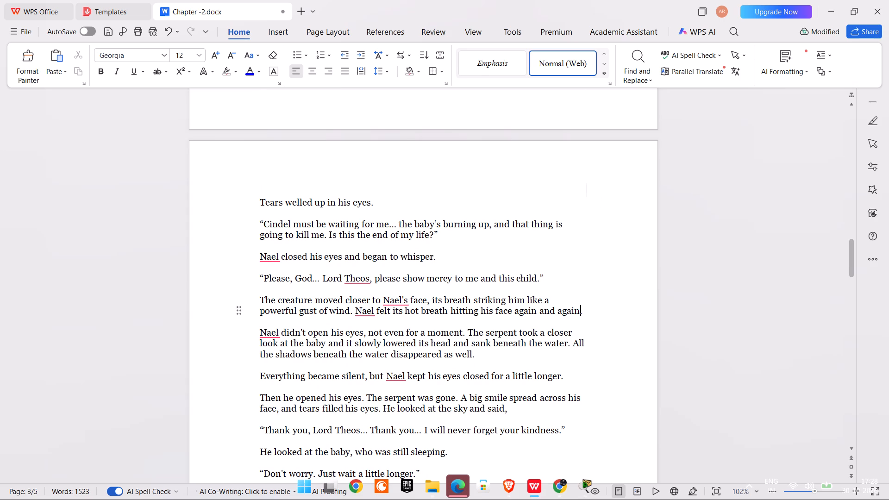
{"action": "scroll", "coordinate": [394, 348], "scroll_direction": "down", "scroll_amount": 1}
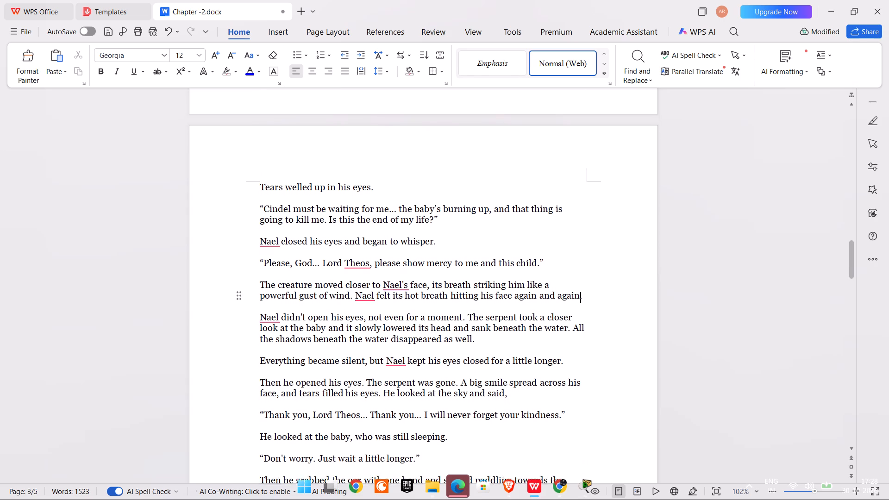
{"action": "scroll", "coordinate": [394, 348], "scroll_direction": "down", "scroll_amount": 1}
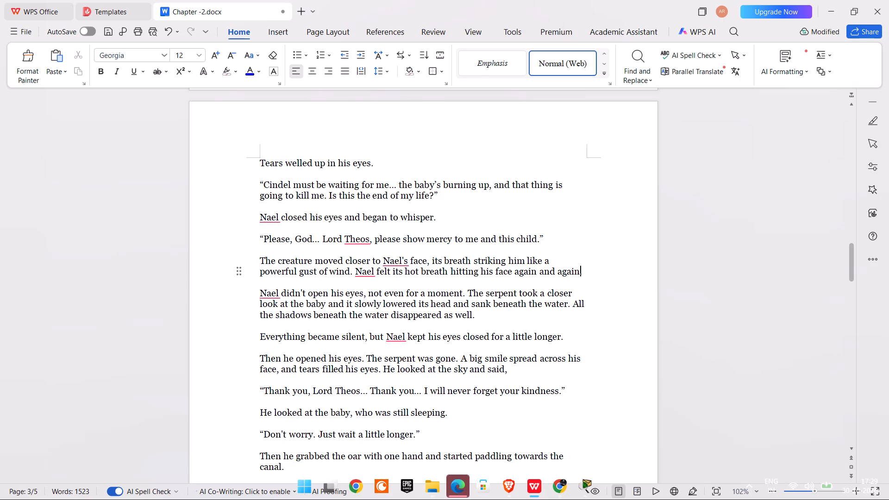
{"action": "scroll", "coordinate": [338, 340], "scroll_direction": "down", "scroll_amount": 1}
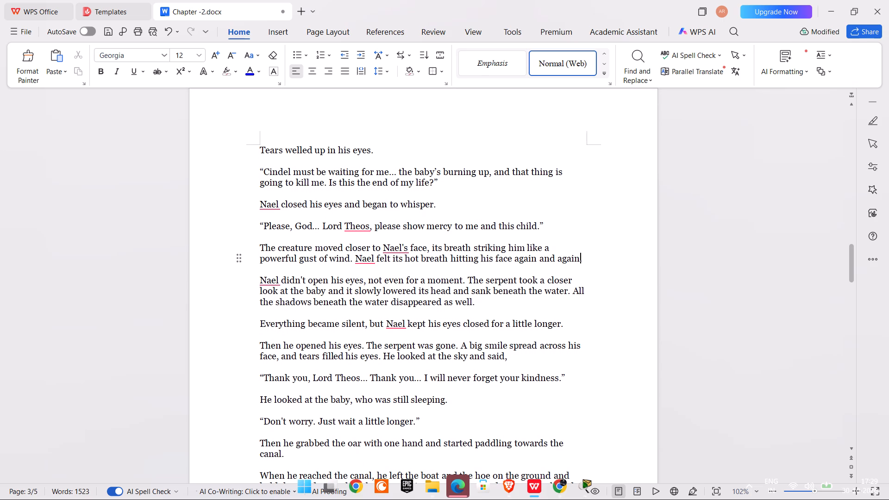
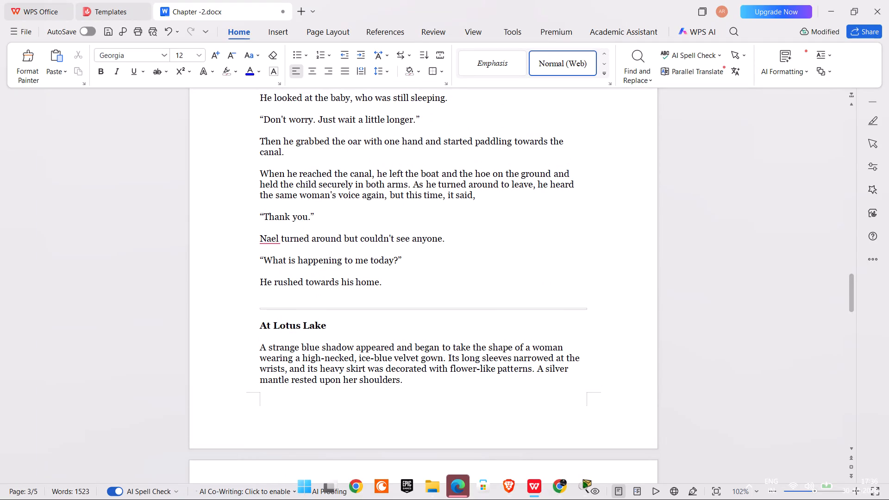
Replace the bold "At Lotus Lake" heading with a plain-text line "At Lotus Lake." in its own paragraph above "A strange blue shadow".
{"action": "scroll", "coordinate": [345, 325], "scroll_direction": "up", "scroll_amount": 1}
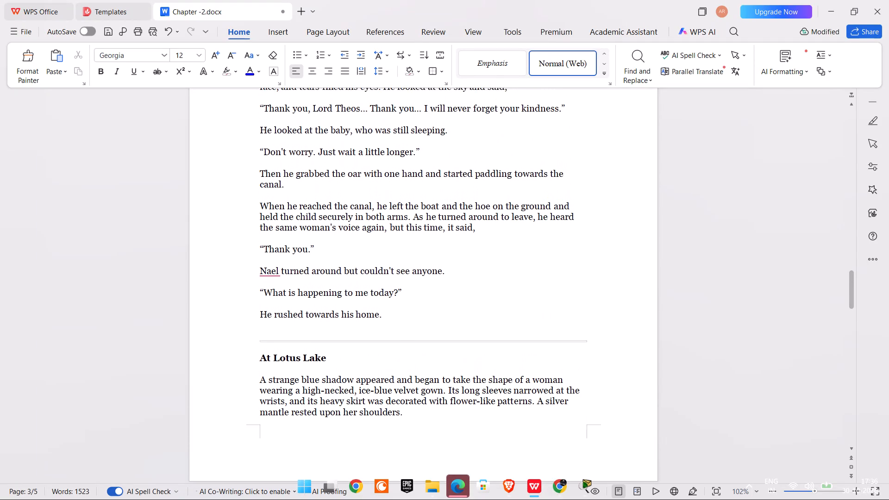
{"action": "scroll", "coordinate": [345, 325], "scroll_direction": "up", "scroll_amount": 2}
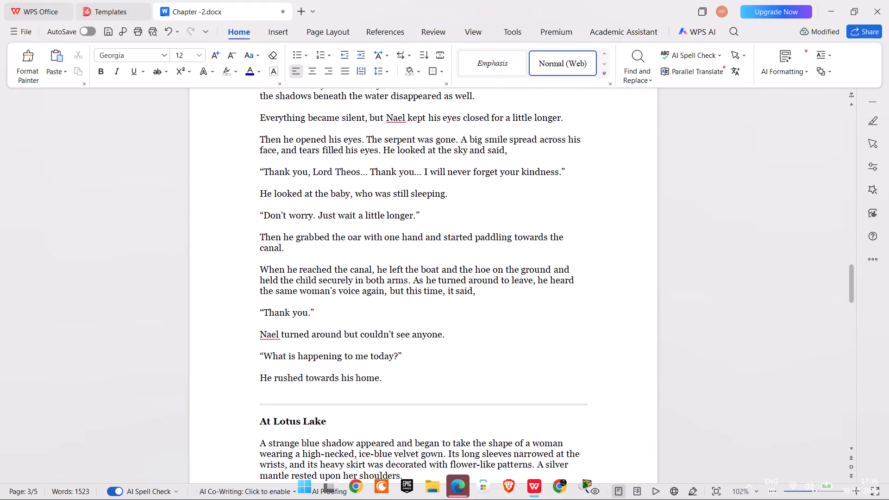
{"action": "scroll", "coordinate": [369, 228], "scroll_direction": "up", "scroll_amount": 3}
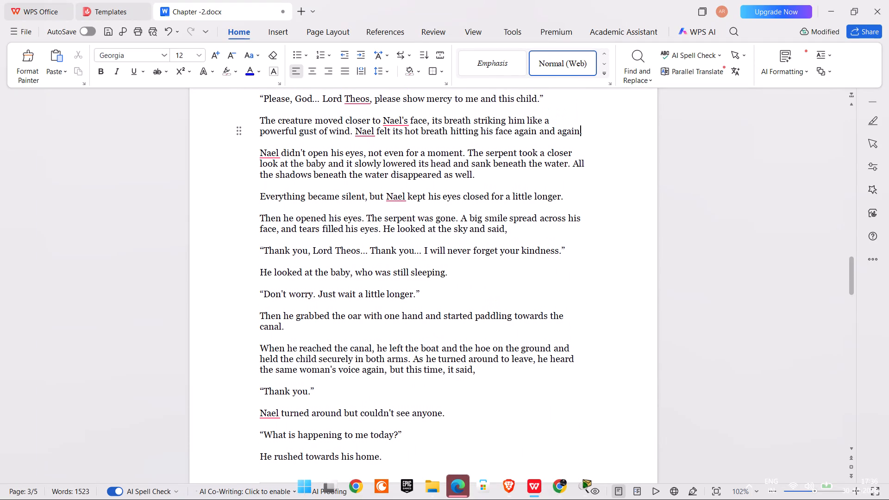
{"action": "scroll", "coordinate": [369, 228], "scroll_direction": "up", "scroll_amount": 1}
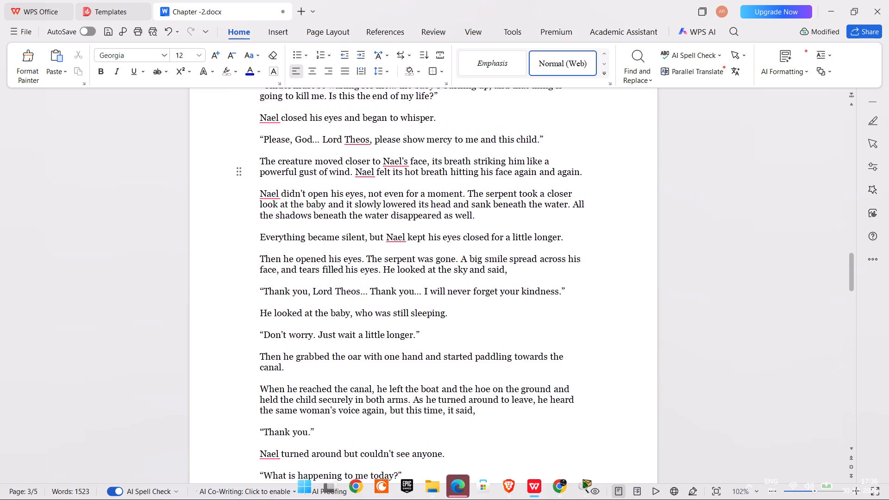
{"action": "scroll", "coordinate": [363, 267], "scroll_direction": "down", "scroll_amount": 5}
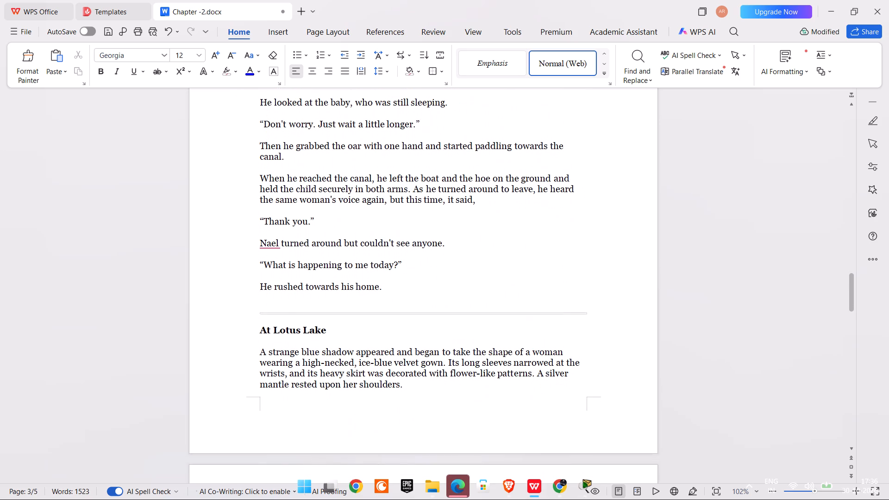
{"action": "left_click_drag", "start_coordinate": [333, 326], "coordinate": [262, 331]}
{"action": "key", "text": "BackSpace"}
{"action": "key", "text": "shift+a"}
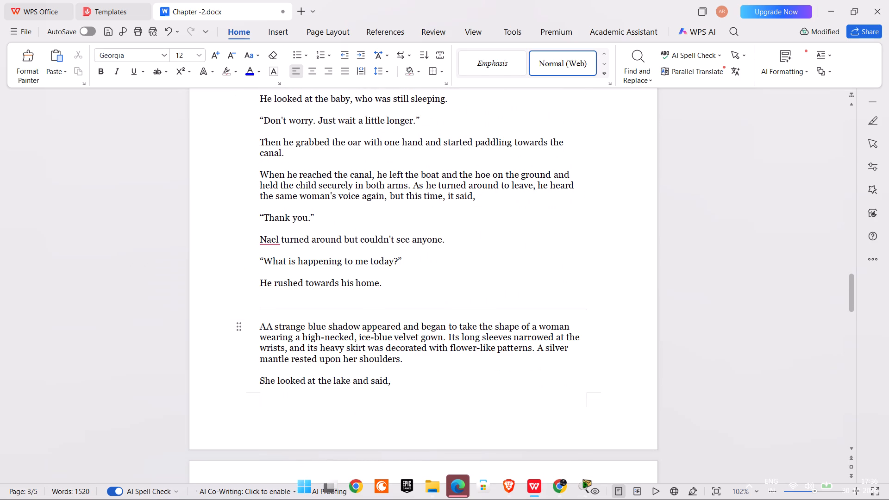
{"action": "type", "text": "t"}
{"action": "key", "text": "space"}
{"action": "type", "text": "Lotus"}
{"action": "key", "text": "space"}
{"action": "type", "text": "LAke"}
{"action": "key", "text": "BackSpace"}
{"action": "key", "text": "BackSpace"}
{"action": "key", "text": "BackSpace"}
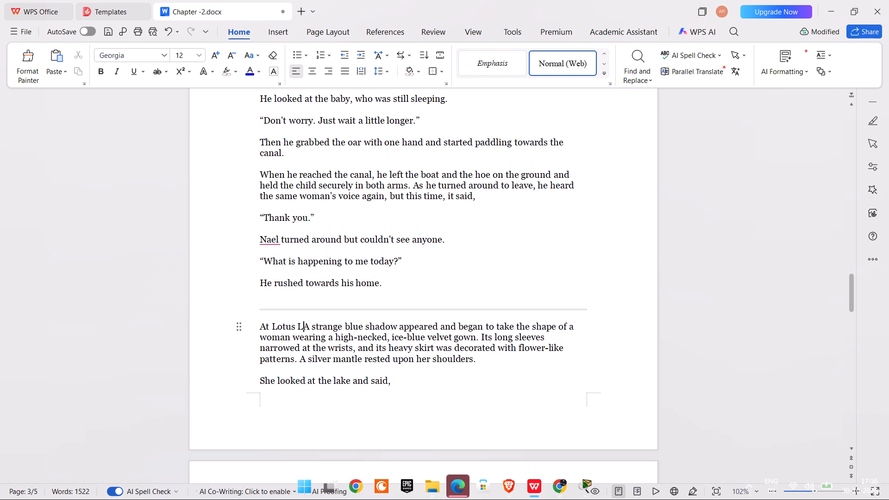
{"action": "type", "text": "ske"}
{"action": "key", "text": "BackSpace"}
{"action": "key", "text": "BackSpace"}
{"action": "key", "text": "BackSpace"}
{"action": "type", "text": "ake"}
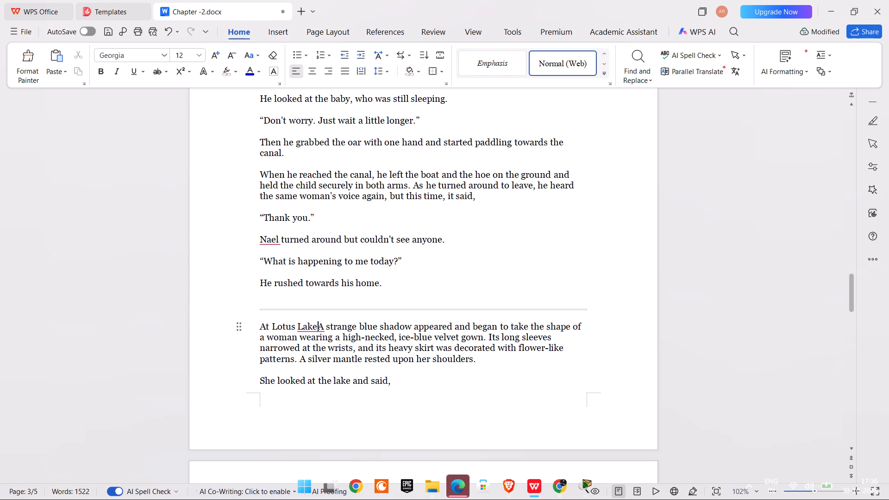
{"action": "key", "text": "period"}
{"action": "key", "text": "Return"}
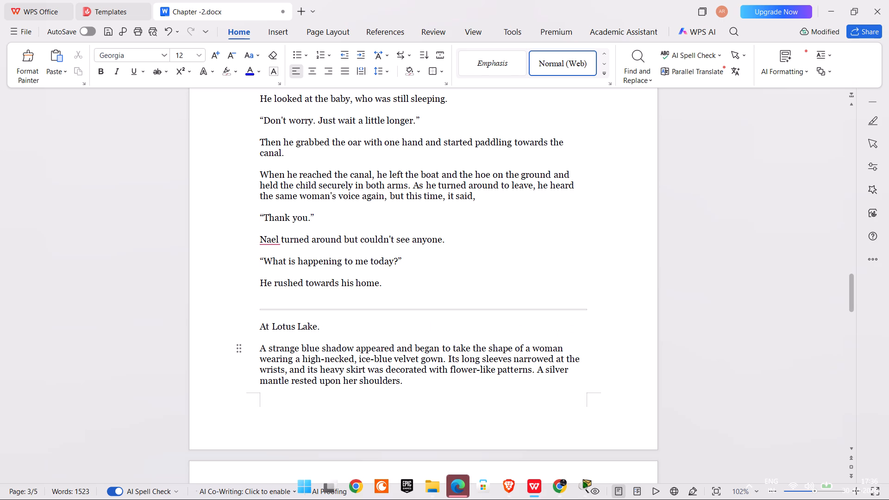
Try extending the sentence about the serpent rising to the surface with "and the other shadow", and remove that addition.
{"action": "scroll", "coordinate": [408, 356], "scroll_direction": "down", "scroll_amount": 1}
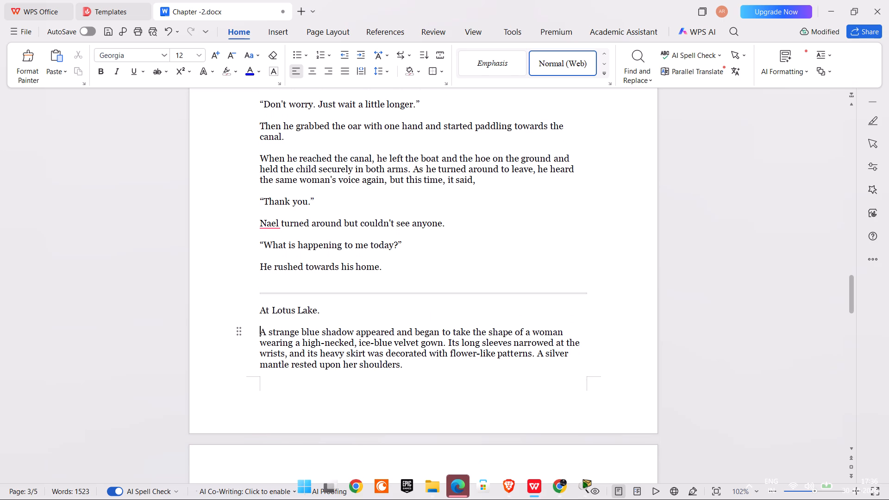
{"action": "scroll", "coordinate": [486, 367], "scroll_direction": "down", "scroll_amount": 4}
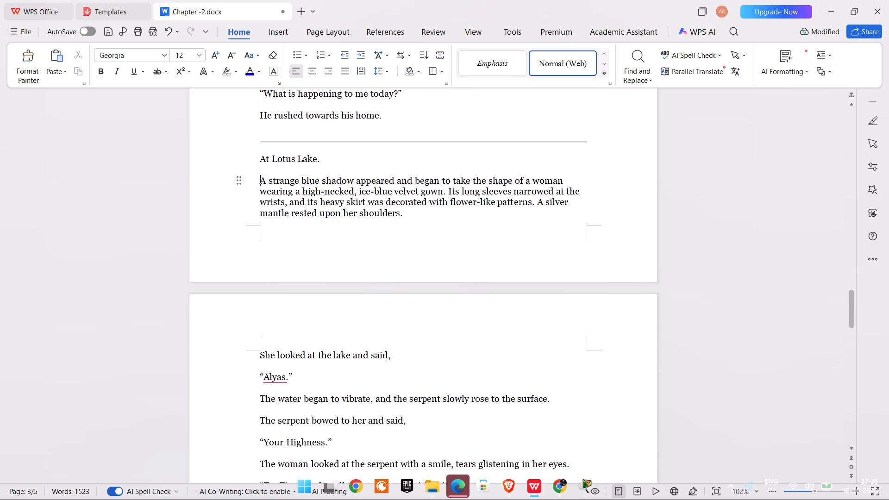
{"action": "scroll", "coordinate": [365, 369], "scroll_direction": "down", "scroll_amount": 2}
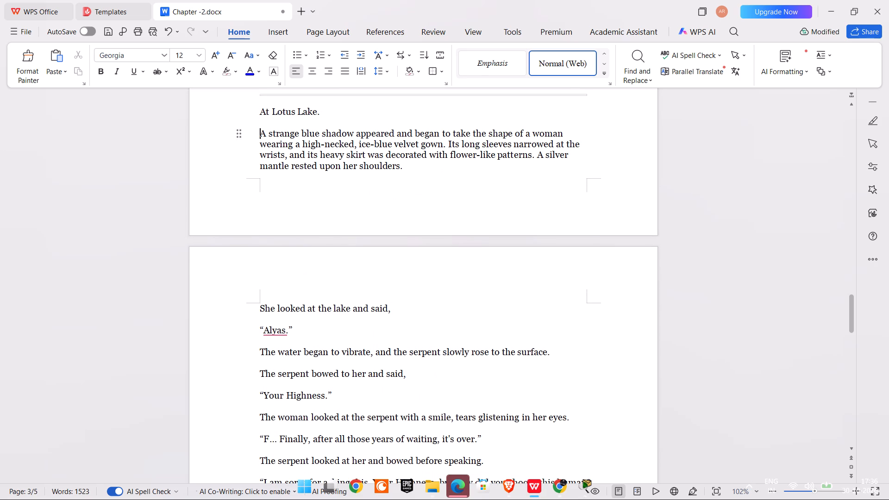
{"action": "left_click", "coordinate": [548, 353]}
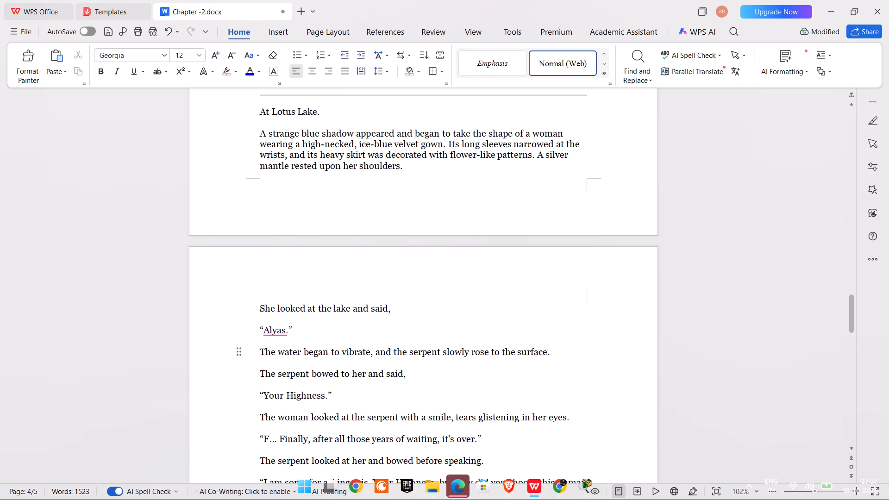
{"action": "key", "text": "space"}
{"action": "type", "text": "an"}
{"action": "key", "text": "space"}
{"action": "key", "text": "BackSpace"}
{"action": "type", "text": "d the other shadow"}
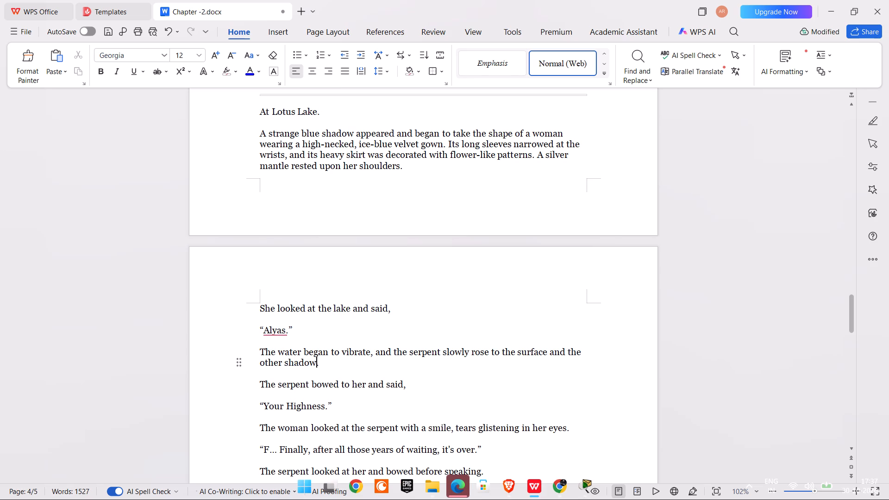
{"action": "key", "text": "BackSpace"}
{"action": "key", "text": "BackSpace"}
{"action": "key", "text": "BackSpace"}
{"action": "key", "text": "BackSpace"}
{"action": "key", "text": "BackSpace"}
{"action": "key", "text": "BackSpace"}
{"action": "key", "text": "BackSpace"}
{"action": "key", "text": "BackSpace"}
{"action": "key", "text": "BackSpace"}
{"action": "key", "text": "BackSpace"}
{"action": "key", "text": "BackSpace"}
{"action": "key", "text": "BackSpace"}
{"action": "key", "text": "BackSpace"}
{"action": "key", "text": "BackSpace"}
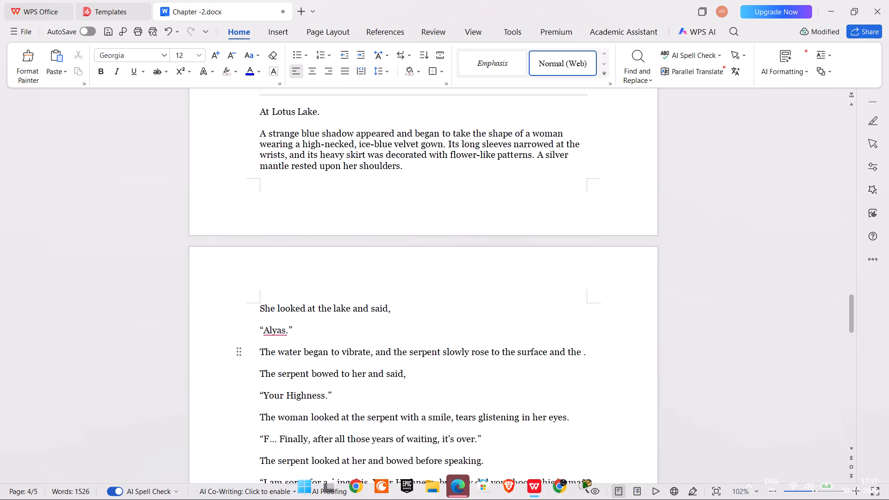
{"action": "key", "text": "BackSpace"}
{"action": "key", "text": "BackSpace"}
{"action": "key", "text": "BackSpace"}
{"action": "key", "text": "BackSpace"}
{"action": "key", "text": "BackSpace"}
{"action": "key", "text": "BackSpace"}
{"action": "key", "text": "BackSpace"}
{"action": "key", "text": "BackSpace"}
Continue the sentence after "rose to the surface" with "after that Many serpants came out of the water they all were".
{"action": "type", "text": "after that"}
{"action": "key", "text": "space"}
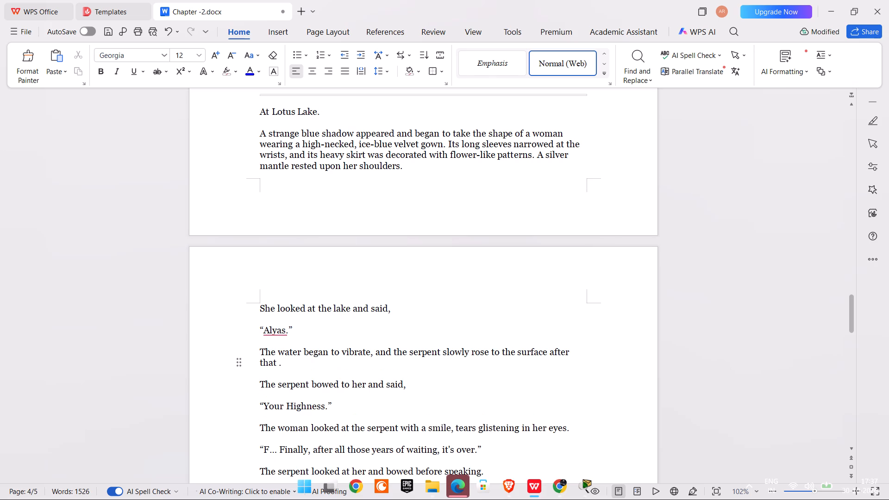
{"action": "type", "text": "Many serpants came"}
{"action": "key", "text": "space"}
{"action": "type", "text": "out of the"}
{"action": "key", "text": "space"}
{"action": "type", "text": "water"}
{"action": "key", "text": "space"}
{"action": "type", "text": "the"}
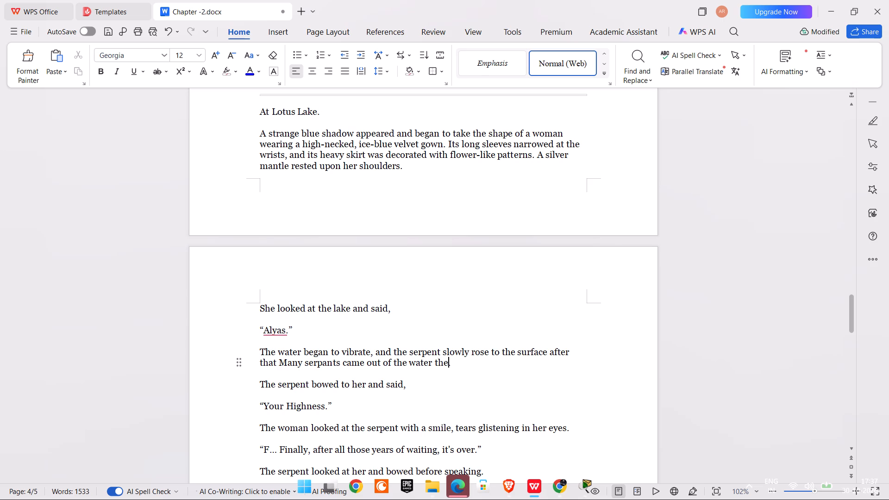
{"action": "type", "text": "y all were"}
{"action": "key", "text": "space"}
Try "grey" as the description of the many serpents, and replace "were grey" with "have".
{"action": "key", "text": "shift+g"}
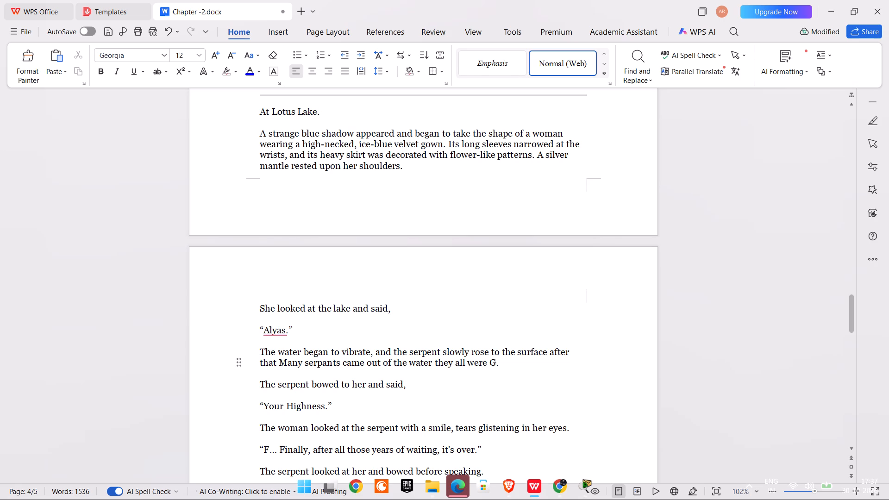
{"action": "key", "text": "r"}
{"action": "key", "text": "BackSpace"}
{"action": "key", "text": "BackSpace"}
{"action": "type", "text": "grey"}
{"action": "key", "text": "BackSpace"}
{"action": "key", "text": "BackSpace"}
{"action": "key", "text": "BackSpace"}
{"action": "key", "text": "BackSpace"}
{"action": "key", "text": "BackSpace"}
{"action": "key", "text": "BackSpace"}
{"action": "key", "text": "BackSpace"}
{"action": "key", "text": "BackSpace"}
{"action": "key", "text": "BackSpace"}
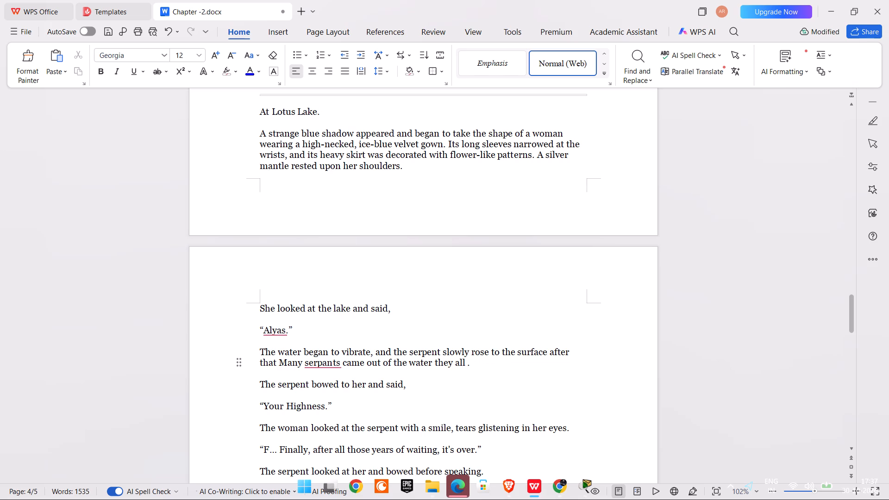
{"action": "type", "text": "have"}
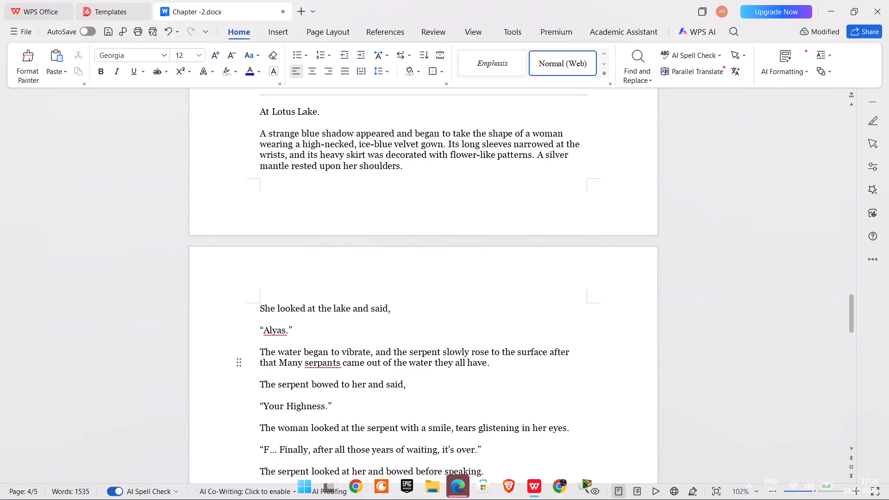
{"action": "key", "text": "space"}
{"action": "type", "text": "ash"}
{"action": "key", "text": "space"}
{"action": "key", "text": "BackSpace"}
{"action": "key", "text": "minus"}
{"action": "type", "text": "coloured scles on"}
{"action": "key", "text": "space"}
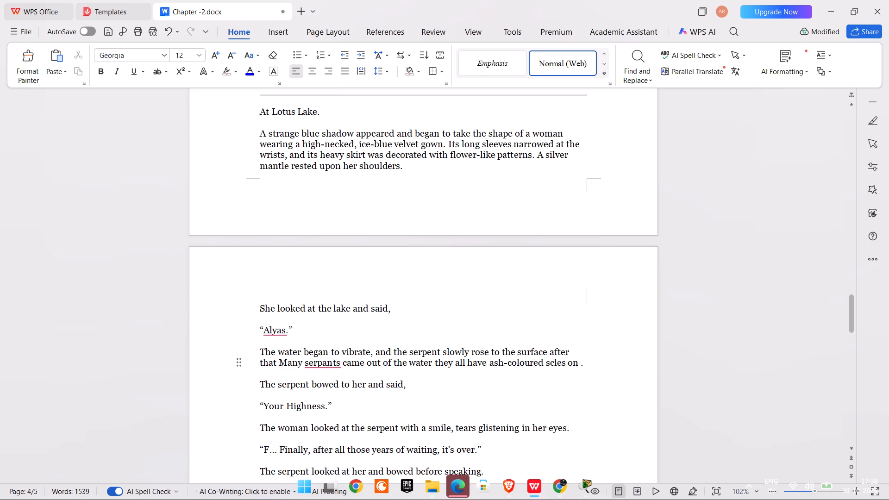
{"action": "key", "text": "t"}
{"action": "type", "text": "heir whole body and"}
{"action": "key", "text": "space"}
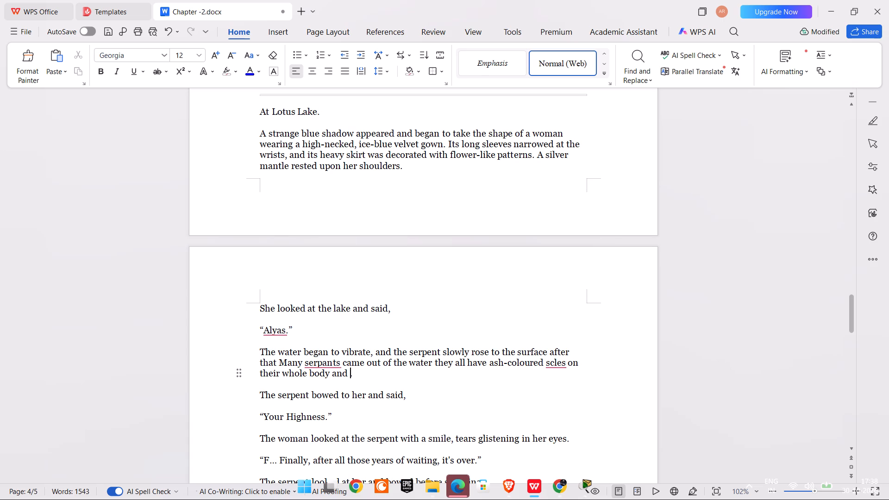
{"action": "key", "text": "BackSpace"}
{"action": "key", "text": "BackSpace"}
{"action": "key", "text": "BackSpace"}
{"action": "key", "text": "BackSpace"}
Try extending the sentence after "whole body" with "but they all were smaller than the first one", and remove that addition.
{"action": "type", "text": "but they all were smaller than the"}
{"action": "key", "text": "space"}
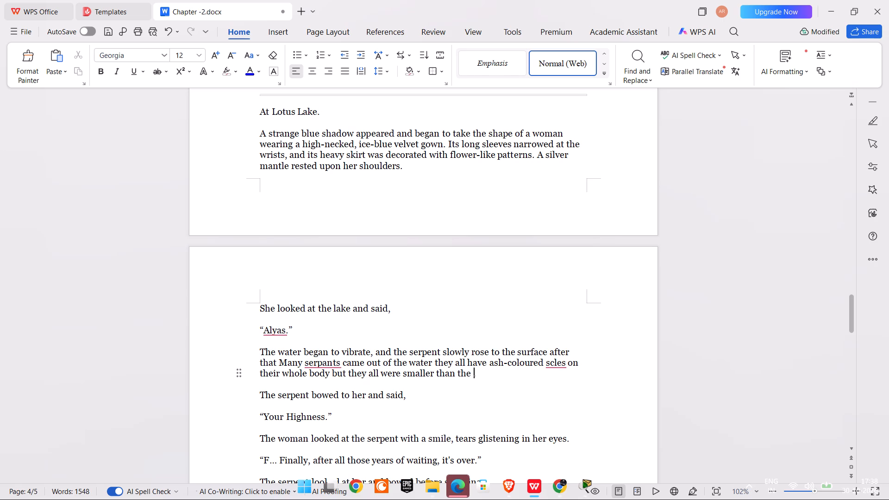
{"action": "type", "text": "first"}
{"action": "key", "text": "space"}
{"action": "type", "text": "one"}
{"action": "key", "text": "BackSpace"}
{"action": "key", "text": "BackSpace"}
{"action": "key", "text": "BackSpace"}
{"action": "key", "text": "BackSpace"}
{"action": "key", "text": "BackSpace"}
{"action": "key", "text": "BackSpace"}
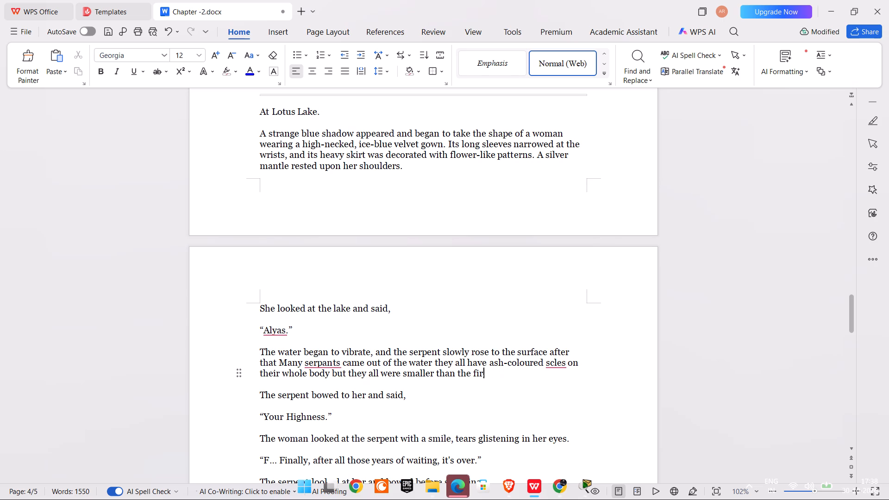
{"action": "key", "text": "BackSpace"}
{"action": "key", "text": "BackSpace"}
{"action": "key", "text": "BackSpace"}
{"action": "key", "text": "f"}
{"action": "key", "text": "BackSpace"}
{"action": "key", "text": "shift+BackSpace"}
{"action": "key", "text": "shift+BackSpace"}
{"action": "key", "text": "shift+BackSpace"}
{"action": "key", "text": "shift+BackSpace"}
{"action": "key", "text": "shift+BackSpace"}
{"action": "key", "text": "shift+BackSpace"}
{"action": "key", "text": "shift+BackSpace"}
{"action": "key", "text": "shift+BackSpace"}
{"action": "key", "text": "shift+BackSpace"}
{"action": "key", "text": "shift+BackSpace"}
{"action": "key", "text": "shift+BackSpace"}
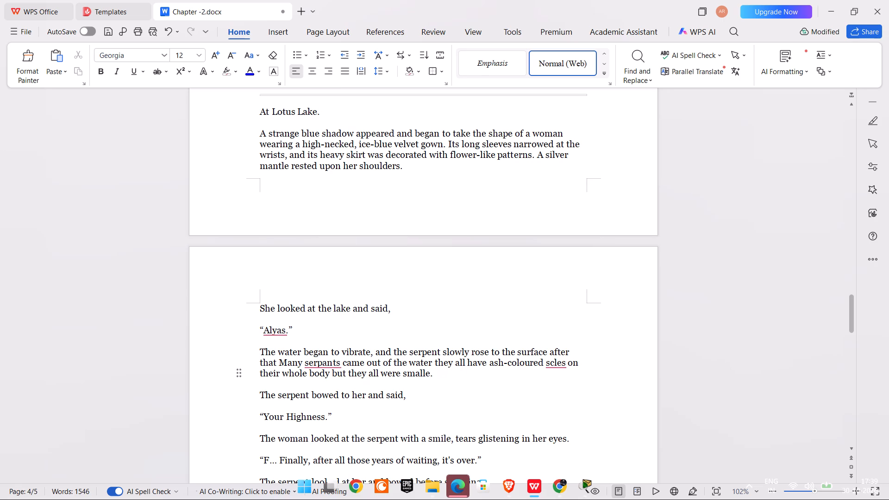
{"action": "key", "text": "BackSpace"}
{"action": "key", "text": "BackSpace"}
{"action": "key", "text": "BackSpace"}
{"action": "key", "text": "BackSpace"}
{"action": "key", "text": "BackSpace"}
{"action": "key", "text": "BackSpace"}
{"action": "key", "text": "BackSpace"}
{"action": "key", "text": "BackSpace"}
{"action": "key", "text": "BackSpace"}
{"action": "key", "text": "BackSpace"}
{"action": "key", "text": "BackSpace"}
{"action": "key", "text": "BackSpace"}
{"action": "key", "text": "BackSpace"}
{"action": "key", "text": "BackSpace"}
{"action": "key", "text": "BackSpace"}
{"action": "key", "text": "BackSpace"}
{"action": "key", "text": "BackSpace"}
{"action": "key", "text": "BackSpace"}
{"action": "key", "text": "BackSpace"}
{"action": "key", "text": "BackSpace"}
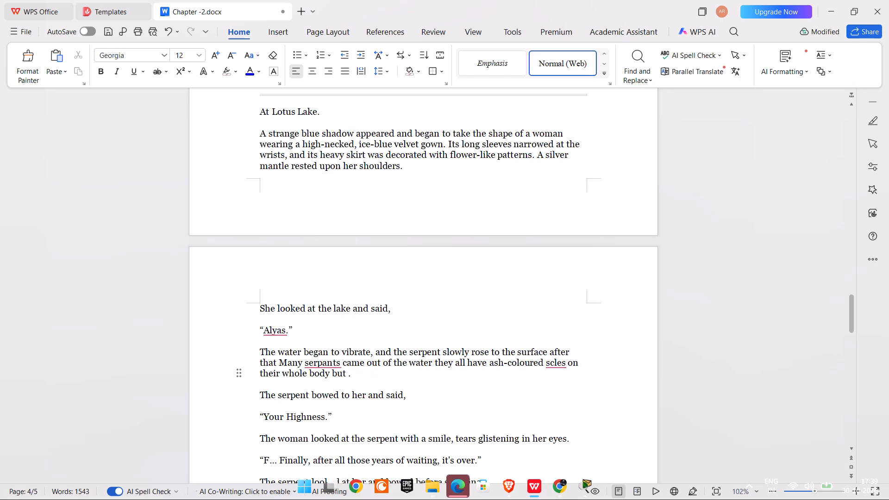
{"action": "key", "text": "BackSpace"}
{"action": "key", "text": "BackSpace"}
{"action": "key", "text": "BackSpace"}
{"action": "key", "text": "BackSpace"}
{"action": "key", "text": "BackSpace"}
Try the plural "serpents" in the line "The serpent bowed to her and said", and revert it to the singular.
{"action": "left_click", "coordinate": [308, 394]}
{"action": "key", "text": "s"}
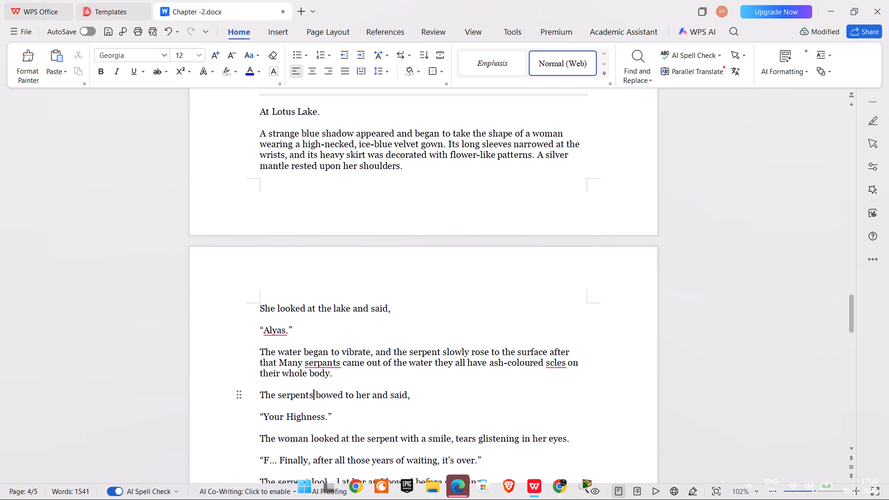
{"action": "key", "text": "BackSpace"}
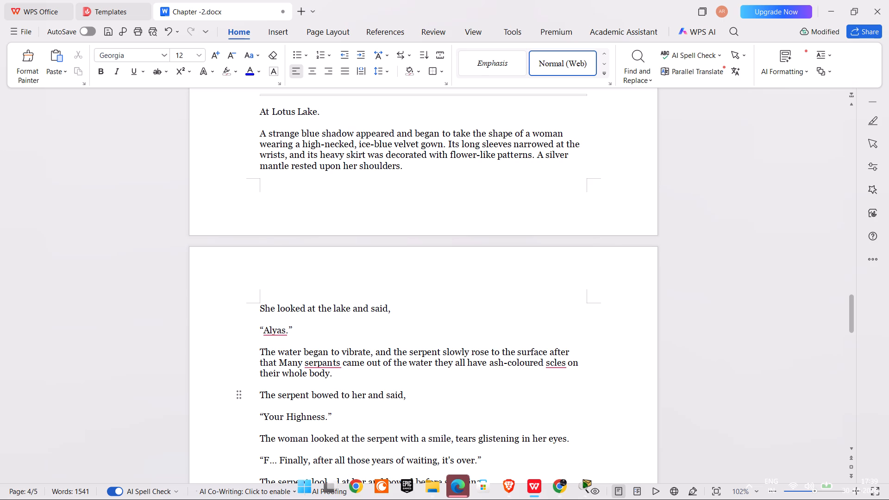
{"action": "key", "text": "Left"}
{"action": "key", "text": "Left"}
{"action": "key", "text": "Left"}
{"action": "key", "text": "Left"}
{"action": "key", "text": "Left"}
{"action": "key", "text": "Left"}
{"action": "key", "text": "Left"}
Reread the chapter from Nael picking up the baby, through the serpent encounter, to the start of the Lotus Lake scene.
{"action": "scroll", "coordinate": [314, 397], "scroll_direction": "up", "scroll_amount": 10}
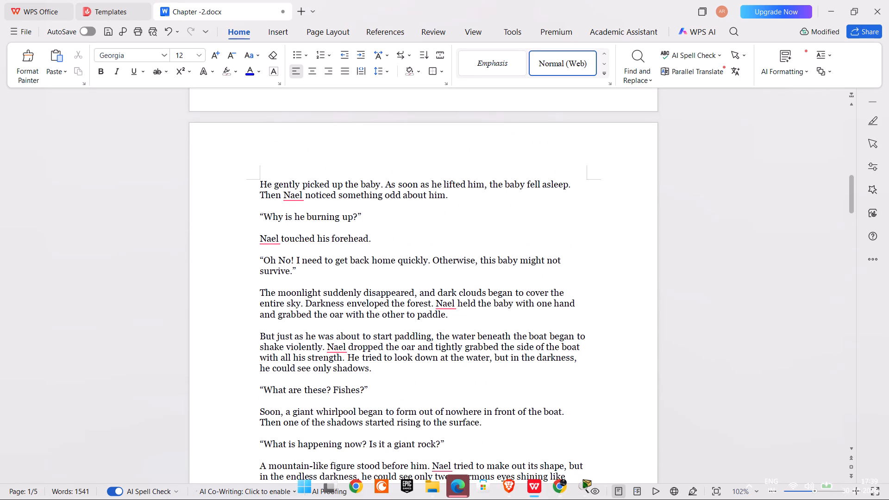
{"action": "scroll", "coordinate": [402, 352], "scroll_direction": "down", "scroll_amount": 2}
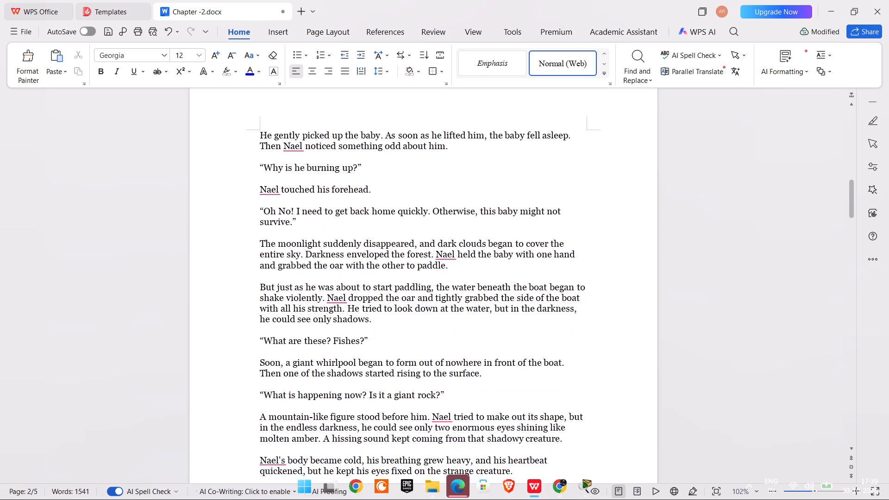
{"action": "scroll", "coordinate": [402, 352], "scroll_direction": "down", "scroll_amount": 5}
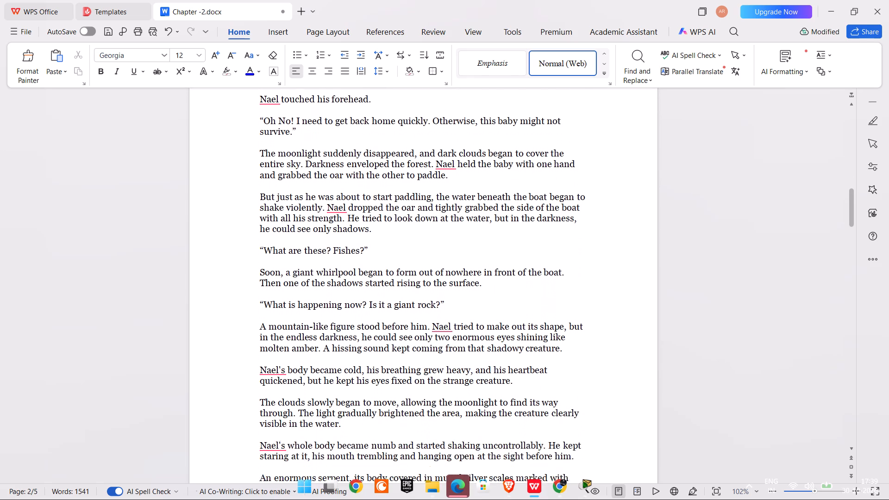
{"action": "scroll", "coordinate": [402, 352], "scroll_direction": "down", "scroll_amount": 3}
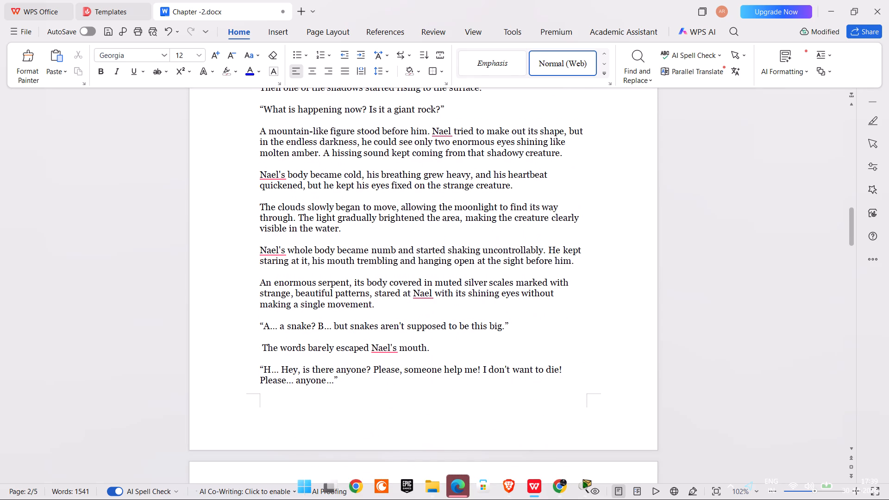
{"action": "scroll", "coordinate": [440, 293], "scroll_direction": "down", "scroll_amount": 7}
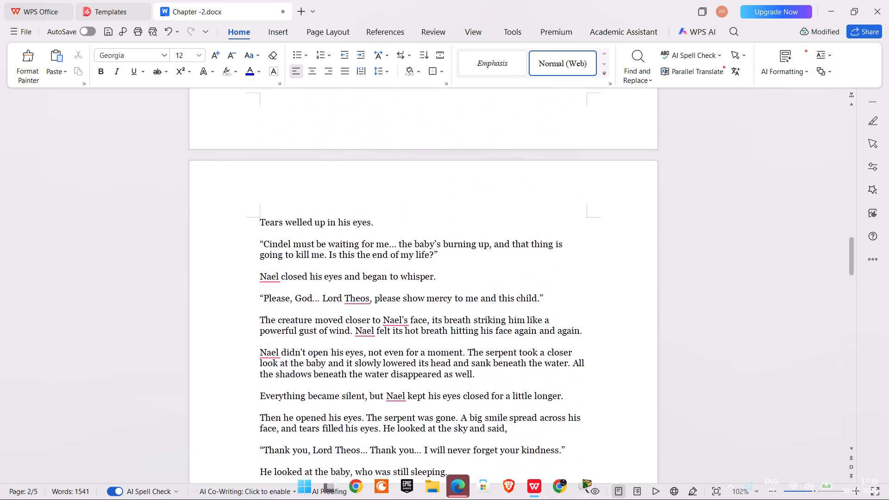
{"action": "scroll", "coordinate": [440, 293], "scroll_direction": "down", "scroll_amount": 2}
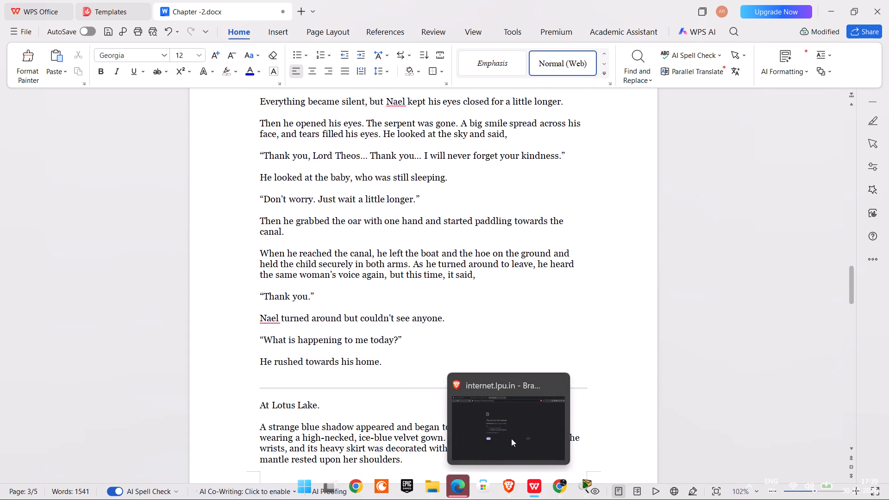
Switch to Brave, search for "ash-coloured" in a new tab and browse the image results.
{"action": "left_click", "coordinate": [511, 438]}
{"action": "left_click", "coordinate": [439, 15]}
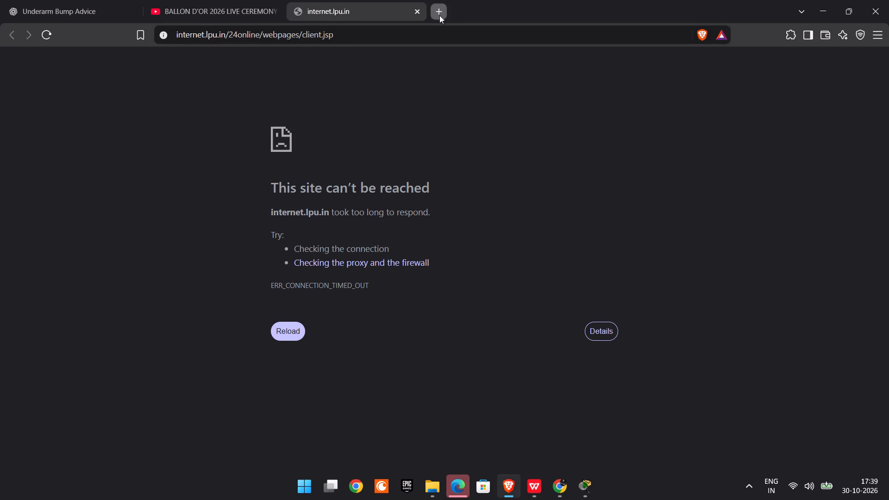
{"action": "type", "text": "ash"}
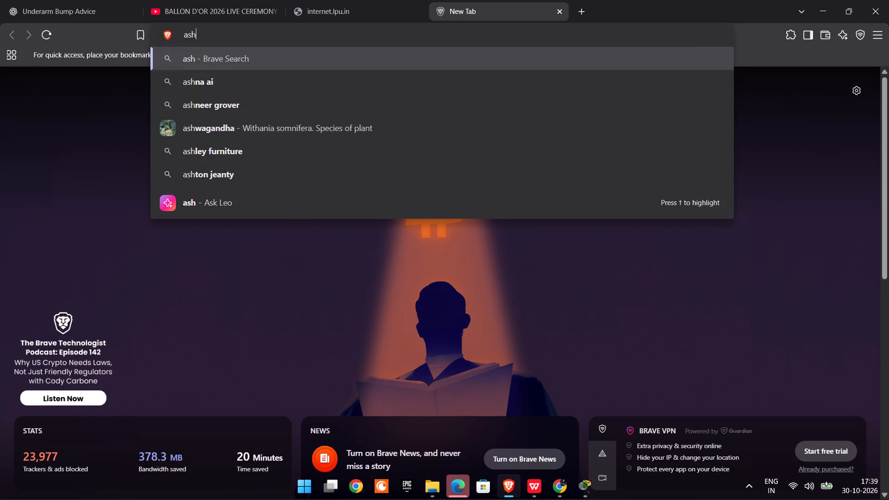
{"action": "type", "text": "=-"}
{"action": "key", "text": "BackSpace"}
{"action": "key", "text": "BackSpace"}
{"action": "type", "text": "-coloured"}
{"action": "key", "text": "Return"}
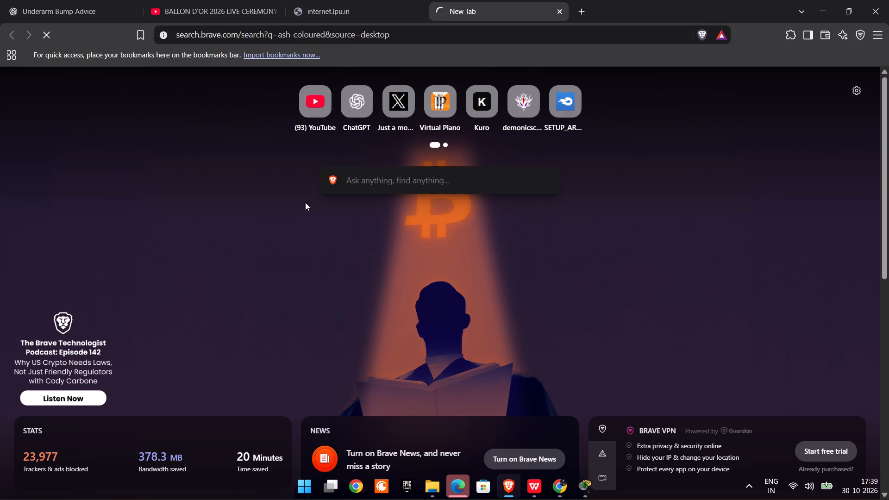
{"action": "left_click", "coordinate": [200, 115]}
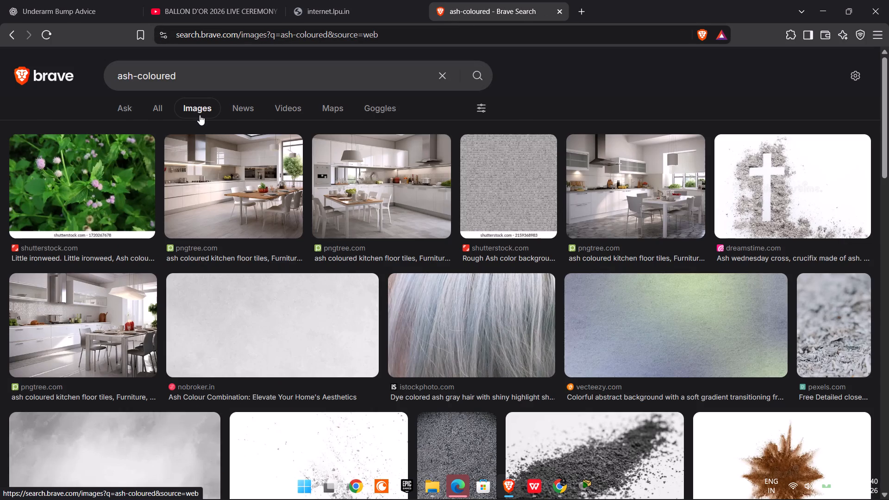
{"action": "scroll", "coordinate": [351, 238], "scroll_direction": "down", "scroll_amount": 2}
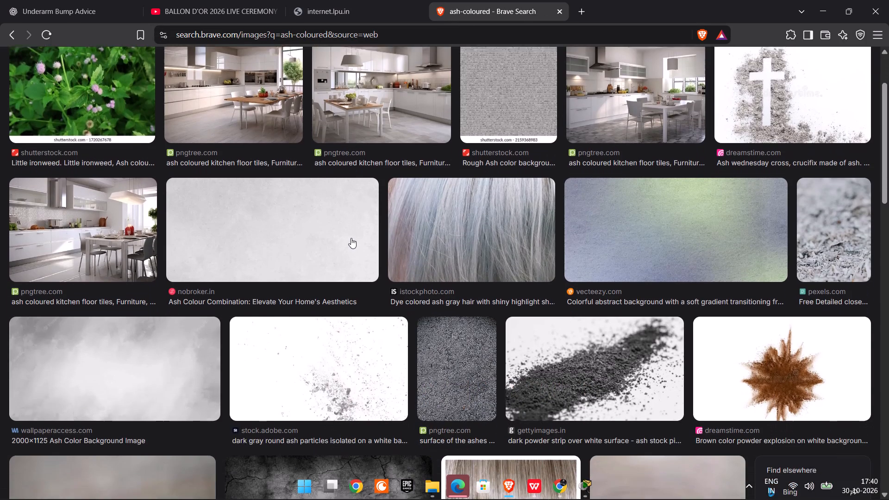
{"action": "scroll", "coordinate": [351, 238], "scroll_direction": "down", "scroll_amount": 2}
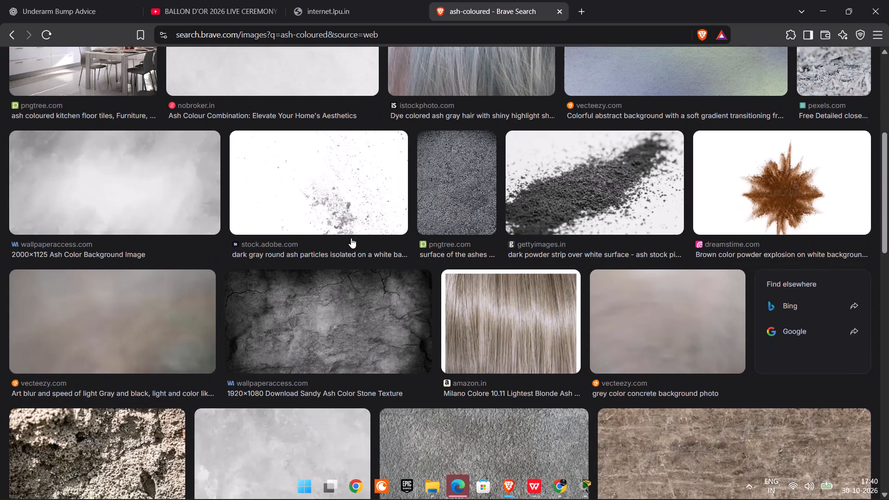
{"action": "scroll", "coordinate": [274, 328], "scroll_direction": "down", "scroll_amount": 2}
{"action": "scroll", "coordinate": [274, 328], "scroll_direction": "up", "scroll_amount": 9}
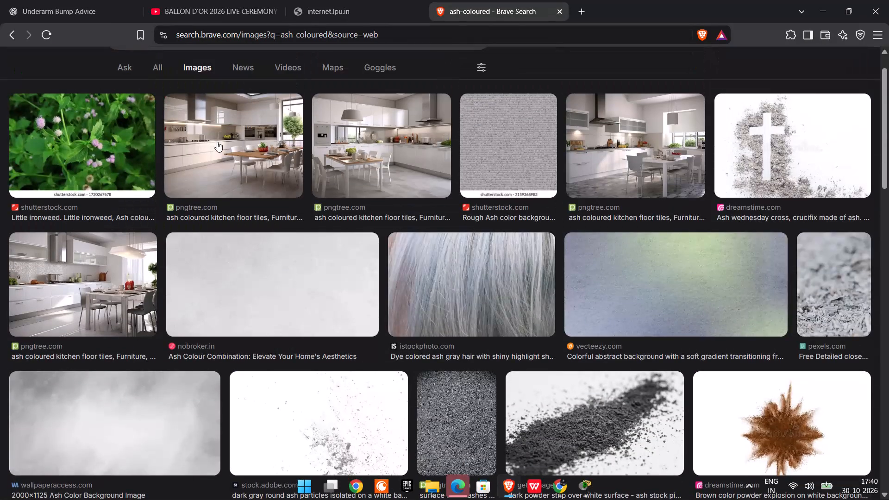
Refine the image search to "ash-coloured snake".
{"action": "left_click", "coordinate": [182, 76]}
{"action": "key", "text": "space"}
{"action": "type", "text": "snake"}
{"action": "key", "text": "Return"}
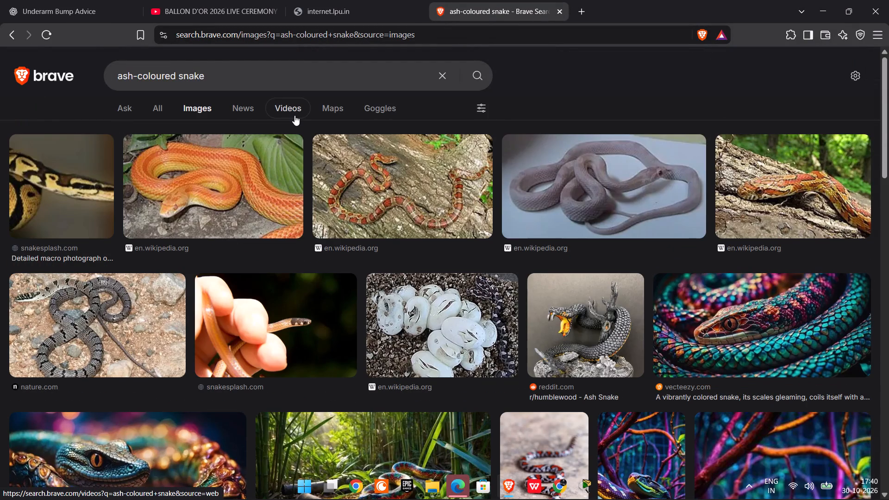
Change the search to "ash-coloured and silver differnece" and view the general web results comparing the two colours.
{"action": "left_click_drag", "start_coordinate": [230, 72], "coordinate": [182, 72]}
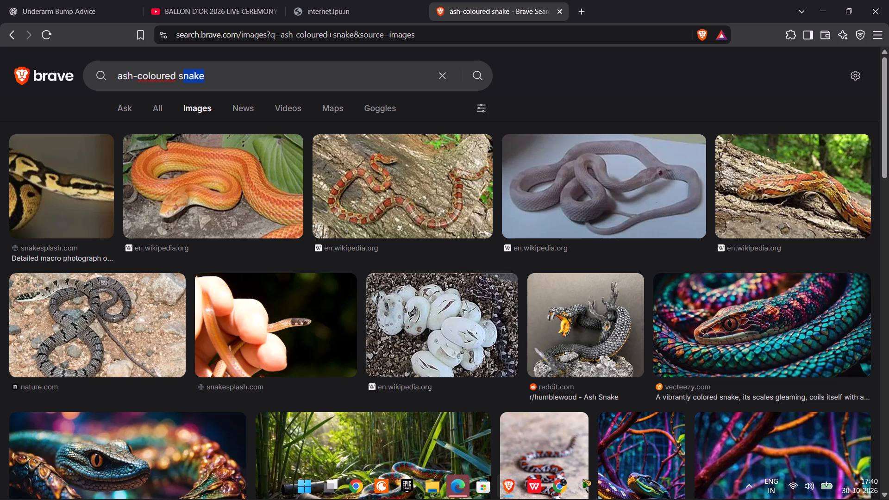
{"action": "left_click_drag", "start_coordinate": [182, 72], "coordinate": [180, 72]}
{"action": "type", "text": "and silver differnece"}
{"action": "key", "text": "Return"}
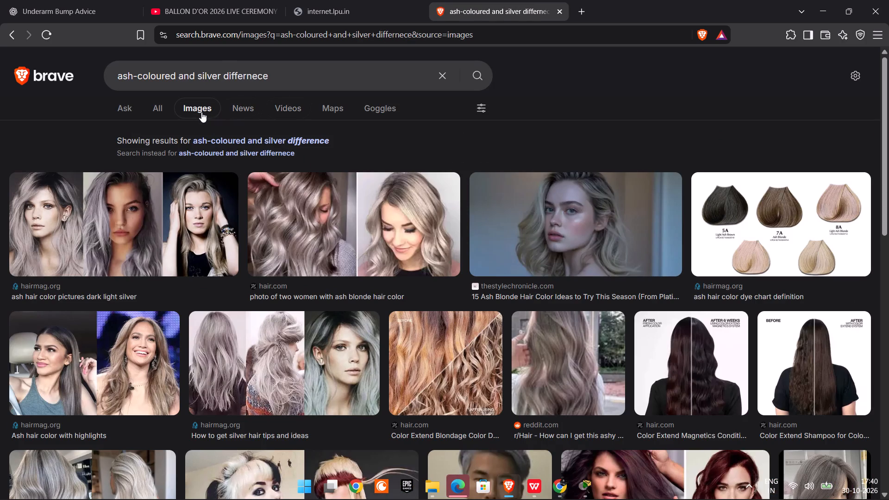
{"action": "left_click", "coordinate": [172, 107]}
{"action": "left_click", "coordinate": [163, 107]}
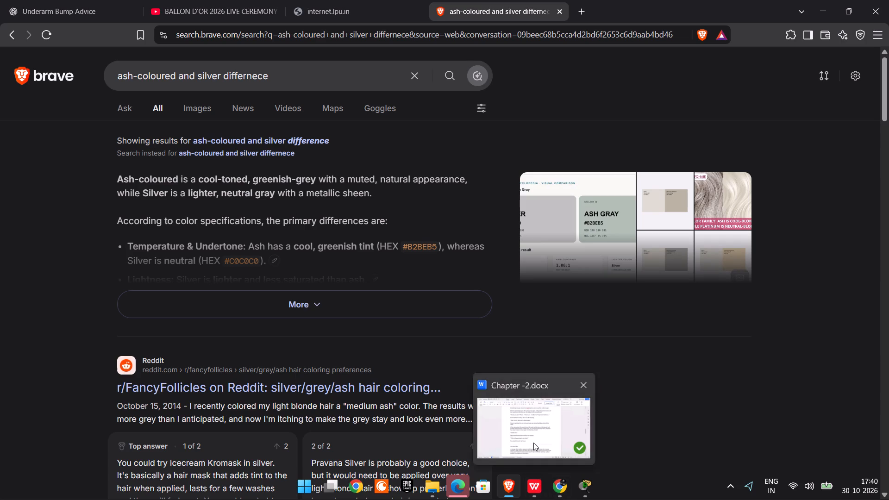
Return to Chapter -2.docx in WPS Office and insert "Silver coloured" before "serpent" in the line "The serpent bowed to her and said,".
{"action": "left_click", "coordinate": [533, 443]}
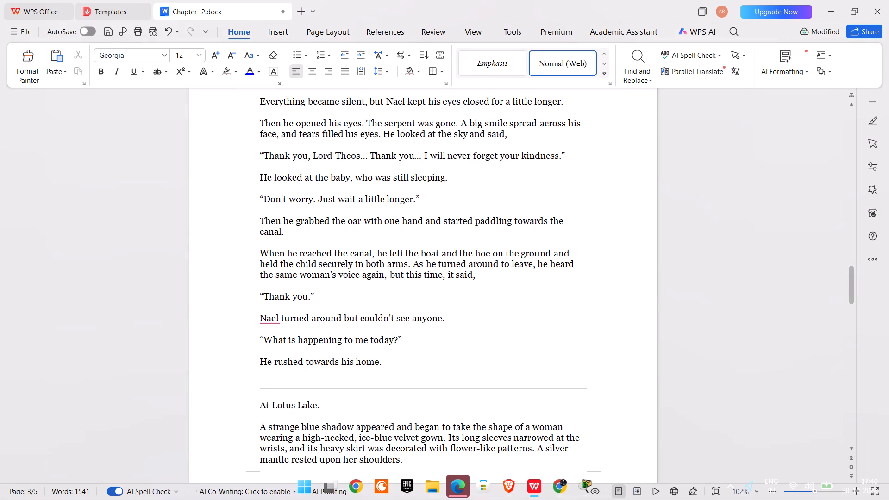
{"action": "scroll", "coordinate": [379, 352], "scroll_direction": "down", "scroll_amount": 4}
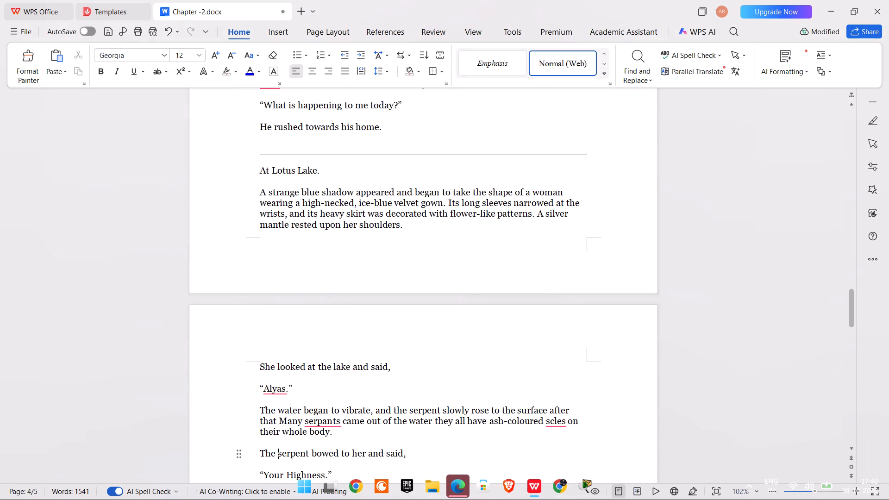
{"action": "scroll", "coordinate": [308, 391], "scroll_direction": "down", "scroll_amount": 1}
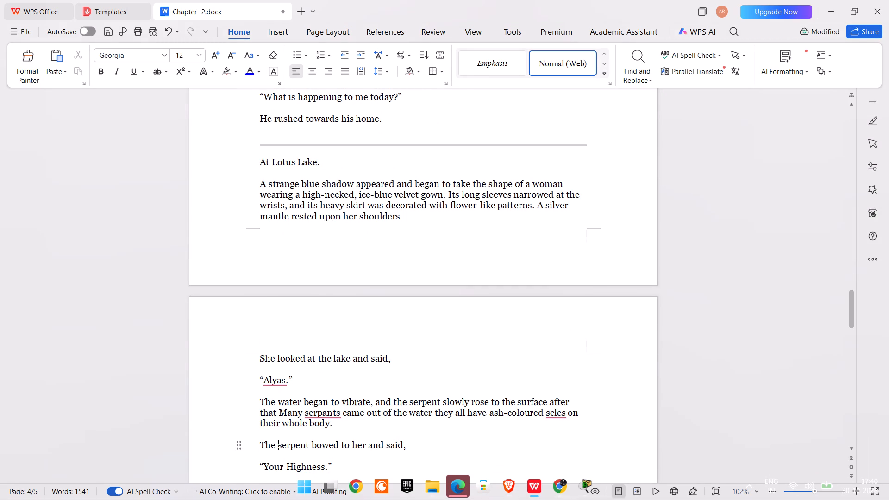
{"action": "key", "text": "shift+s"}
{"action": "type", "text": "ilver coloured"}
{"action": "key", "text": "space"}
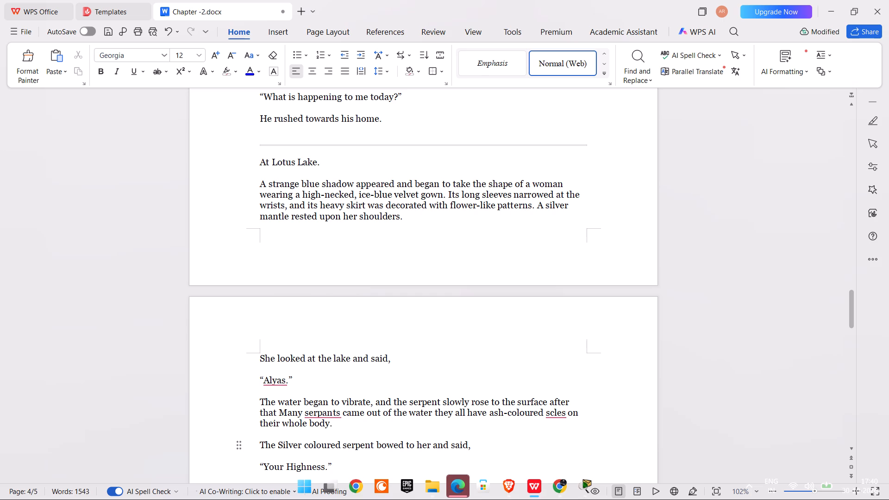
Replace the opening "The Silver coloured" with "All" and make "serpent" plural, so the line begins "All serpents bowed to her".
{"action": "left_click_drag", "start_coordinate": [341, 444], "coordinate": [273, 448]}
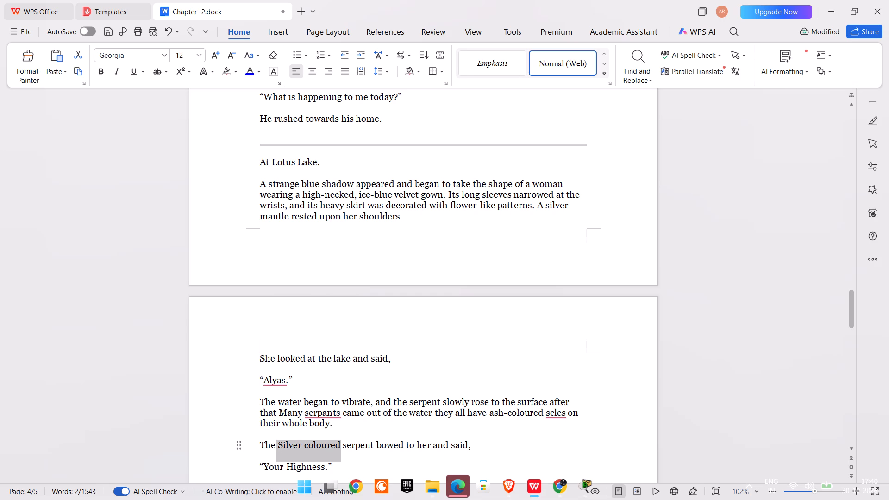
{"action": "left_click_drag", "start_coordinate": [273, 448], "coordinate": [260, 447]}
{"action": "key", "text": "BackSpace"}
{"action": "type", "text": "All"}
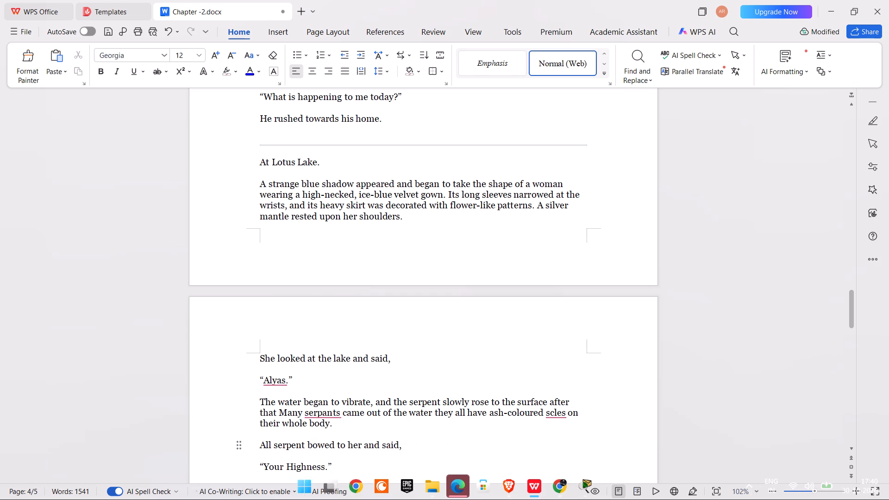
{"action": "key", "text": "Right"}
{"action": "key", "text": "Right"}
{"action": "key", "text": "Right"}
{"action": "key", "text": "Right"}
{"action": "key", "text": "Right"}
{"action": "key", "text": "Right"}
{"action": "key", "text": "Right"}
{"action": "key", "text": "Right"}
{"action": "key", "text": "s"}
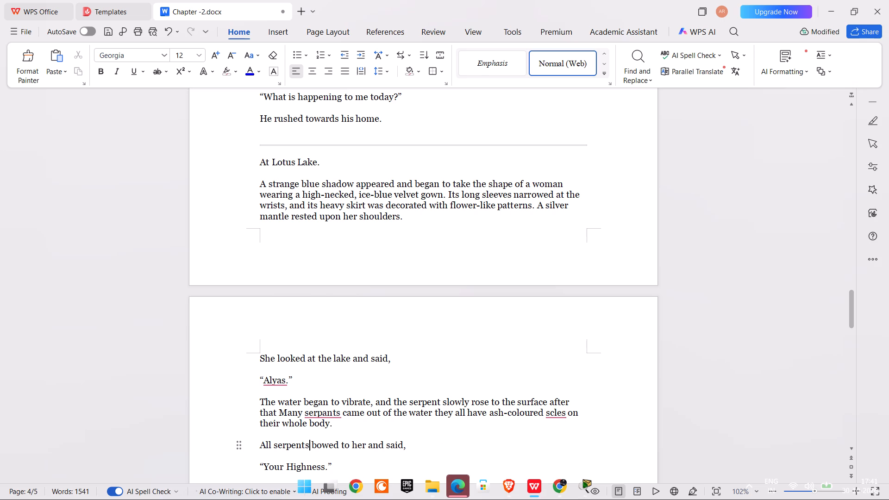
Insert "the silver coloured serpant came forward" after "All serpents bowed to her and".
{"action": "left_click", "coordinate": [386, 445]}
{"action": "scroll", "coordinate": [386, 445], "scroll_direction": "down", "scroll_amount": 1}
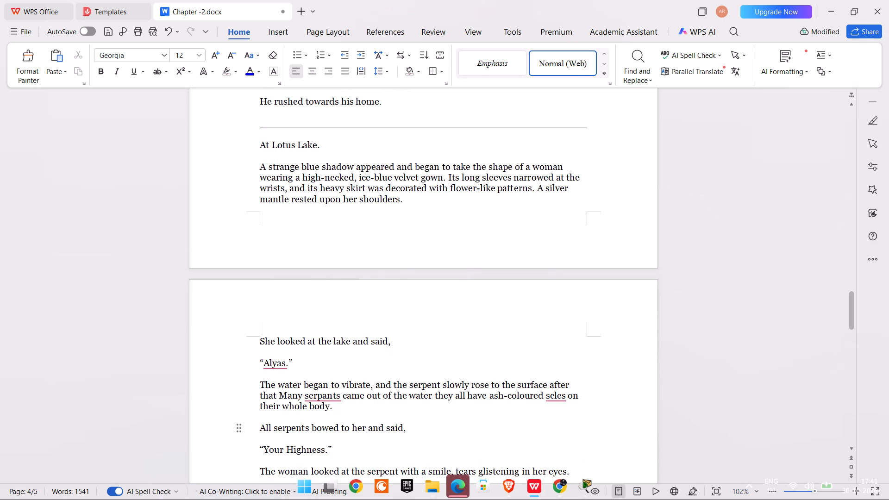
{"action": "scroll", "coordinate": [386, 445], "scroll_direction": "down", "scroll_amount": 1}
{"action": "type", "text": "the"}
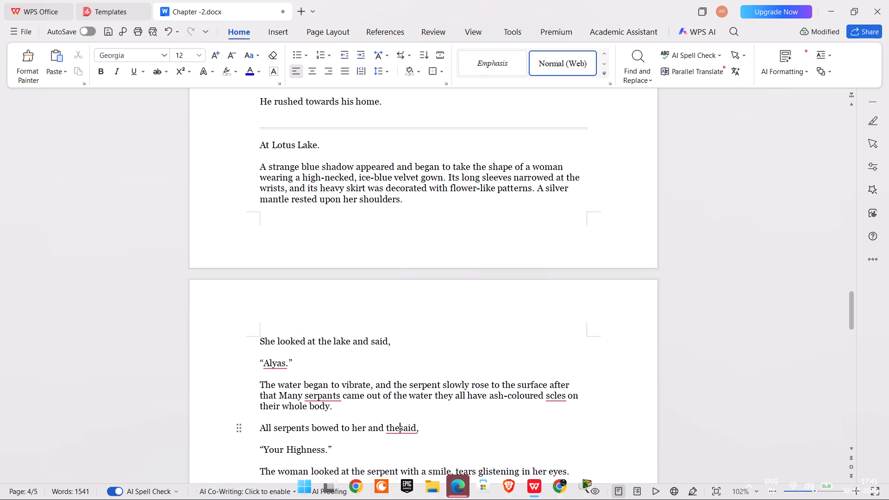
{"action": "key", "text": "space"}
{"action": "type", "text": "silver cl"}
{"action": "key", "text": "BackSpace"}
{"action": "type", "text": "oloured"}
{"action": "key", "text": "space"}
{"action": "type", "text": "sn"}
{"action": "key", "text": "BackSpace"}
{"action": "key", "text": "BackSpace"}
{"action": "type", "text": "se"}
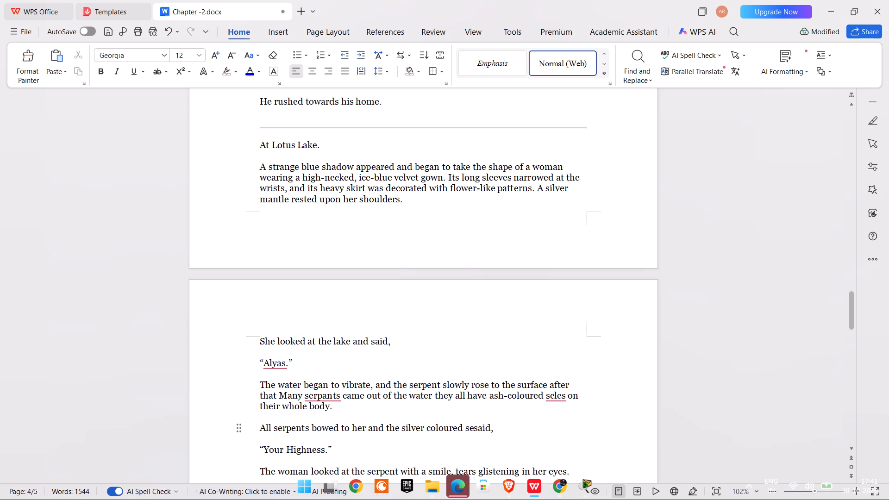
{"action": "type", "text": "rpant came forward a"}
{"action": "key", "text": "BackSpace"}
{"action": "key", "text": "BackSpace"}
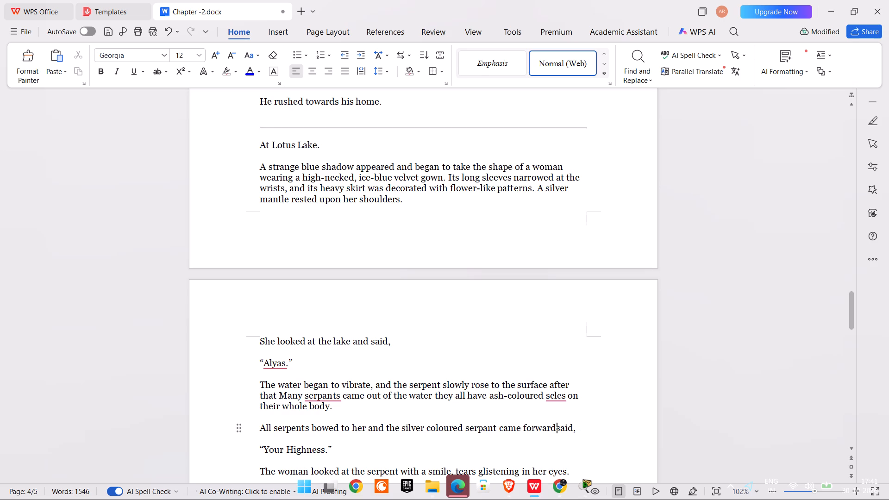
Remove the trailing "said," from the bowing line and end the sentence with a full stop after "forward".
{"action": "key", "text": "Right"}
{"action": "key", "text": "Right"}
{"action": "key", "text": "Right"}
{"action": "key", "text": "Right"}
{"action": "key", "text": "Right"}
{"action": "key", "text": "BackSpace"}
{"action": "key", "text": "BackSpace"}
{"action": "key", "text": "BackSpace"}
{"action": "key", "text": "BackSpace"}
{"action": "key", "text": "BackSpace"}
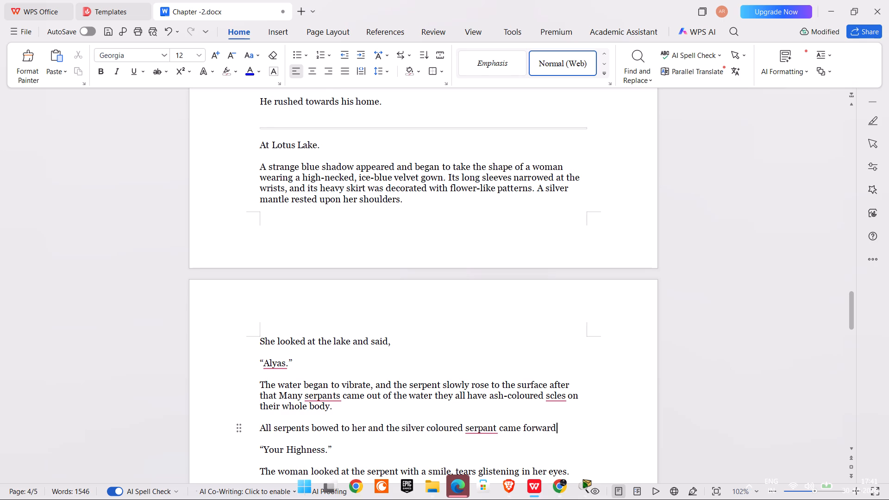
{"action": "key", "text": "period"}
Extend the serpent's dialogue to read "Your Highness, Alyas is present at your command.".
{"action": "scroll", "coordinate": [386, 445], "scroll_direction": "down", "scroll_amount": 1}
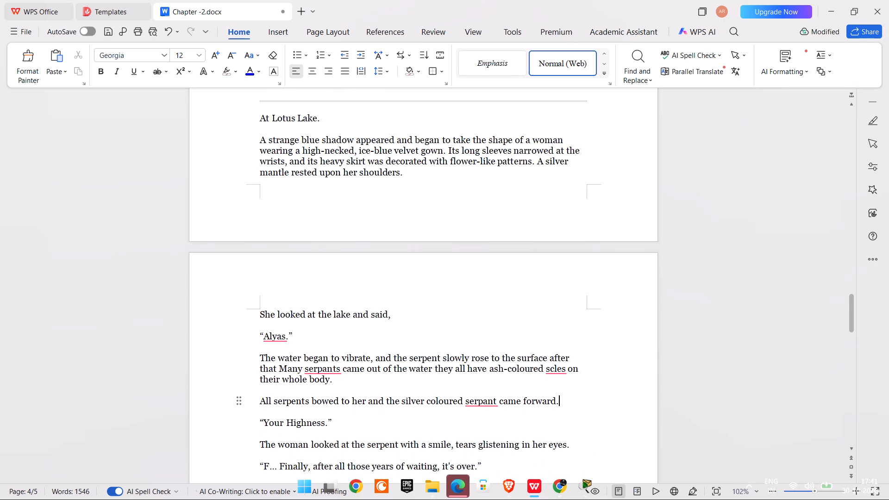
{"action": "left_click", "coordinate": [325, 425]}
{"action": "type", "text": ","}
{"action": "key", "text": "space"}
{"action": "type", "text": "Alyas"}
{"action": "key", "text": "space"}
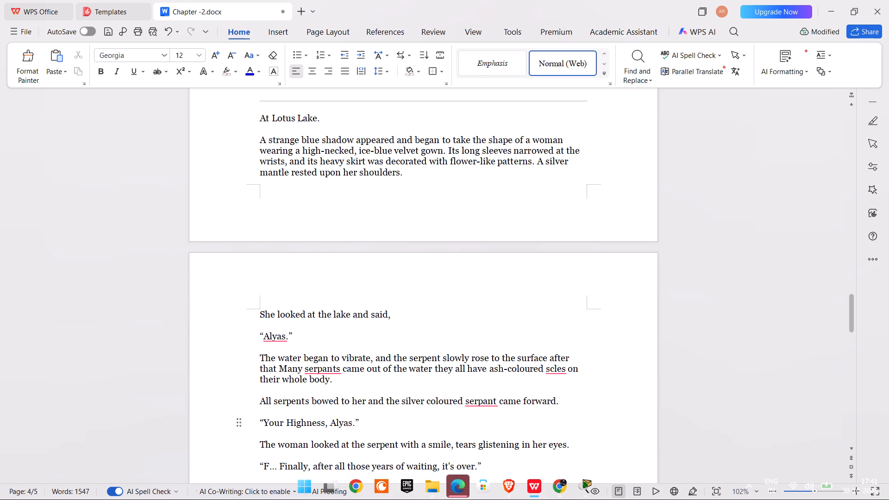
{"action": "type", "text": "is"}
{"action": "key", "text": "space"}
{"action": "key", "text": "BackSpace"}
{"action": "key", "text": "BackSpace"}
{"action": "key", "text": "BackSpace"}
{"action": "type", "text": "is present at your commond"}
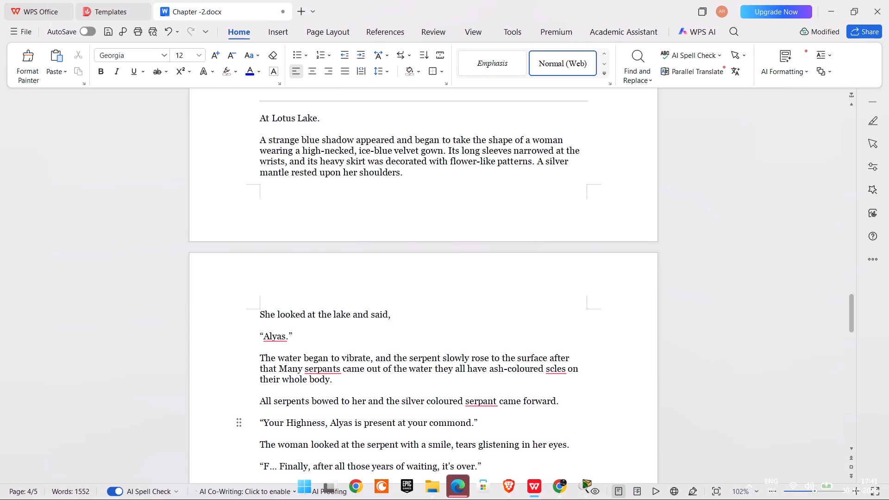
{"action": "key", "text": "BackSpace"}
{"action": "key", "text": "BackSpace"}
{"action": "key", "text": "BackSpace"}
{"action": "type", "text": "and"}
Correct the misspelled "serpant" to "serpent" in the sentence about the silver coloured one coming forward.
{"action": "left_click", "coordinate": [485, 404]}
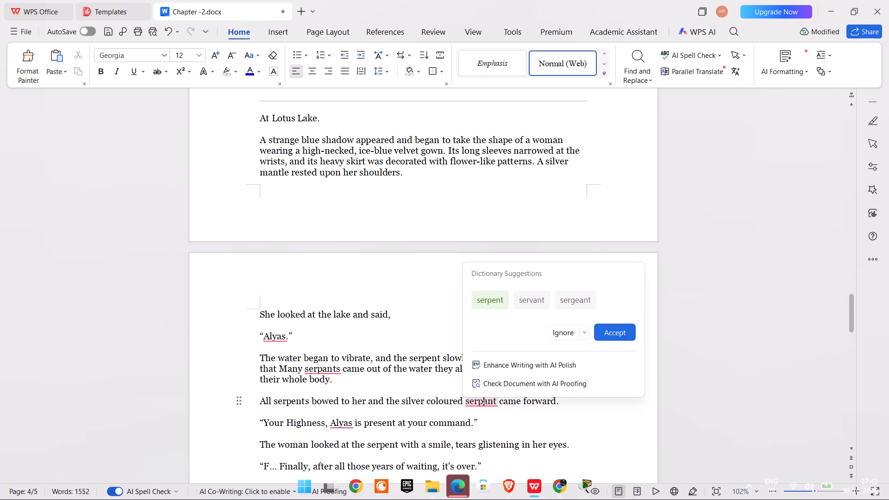
{"action": "key", "text": "Right"}
{"action": "key", "text": "BackSpace"}
{"action": "key", "text": "e"}
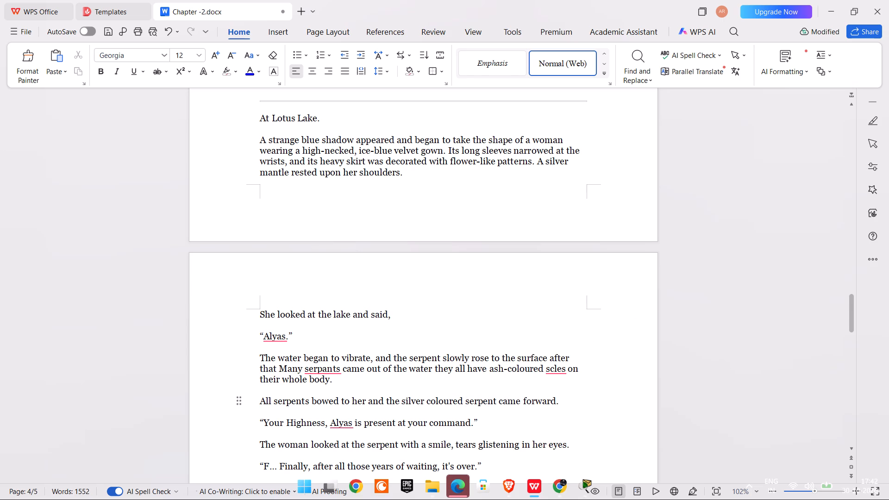
{"action": "left_click_drag", "start_coordinate": [480, 421], "coordinate": [258, 400]}
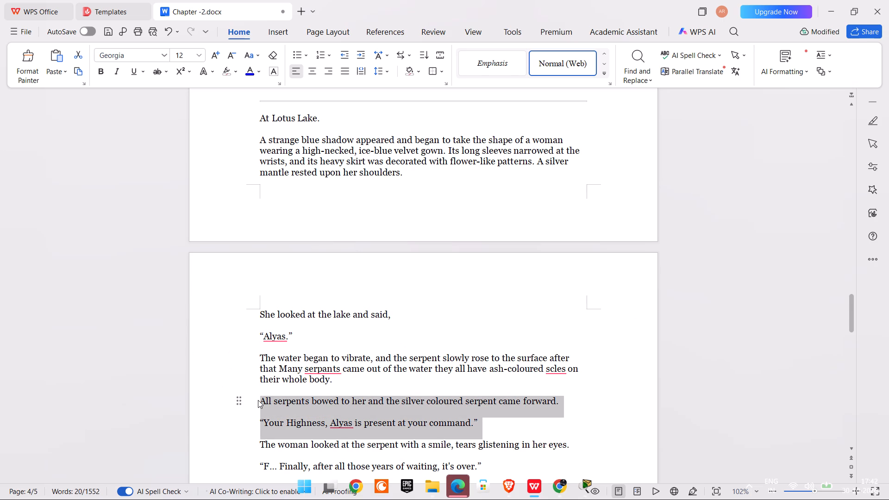
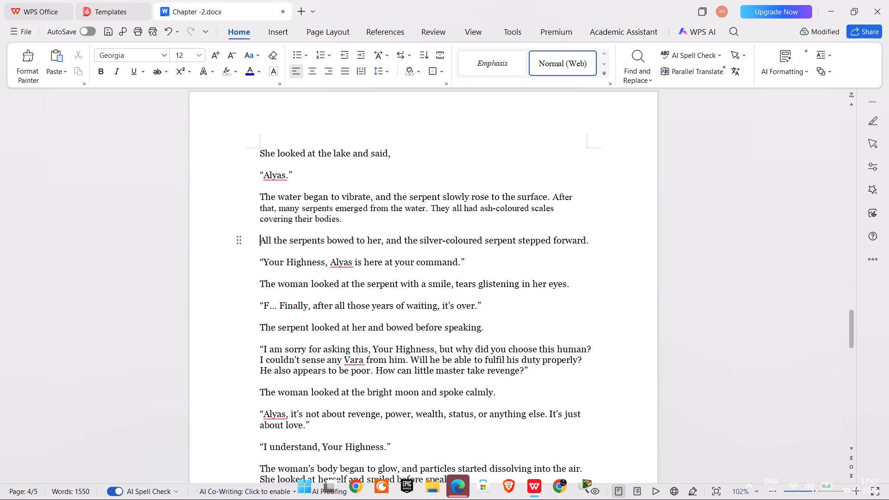
{"action": "left_click_drag", "start_coordinate": [302, 425], "coordinate": [265, 415]}
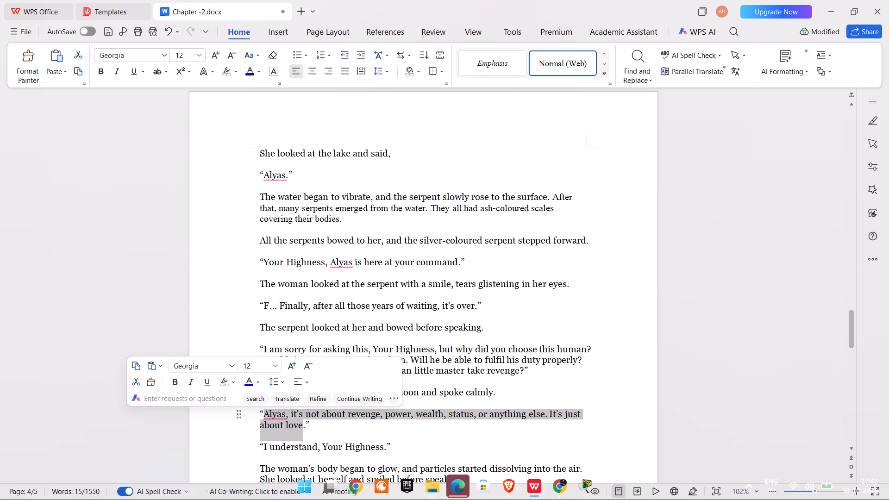
{"action": "key", "text": "BackSpace"}
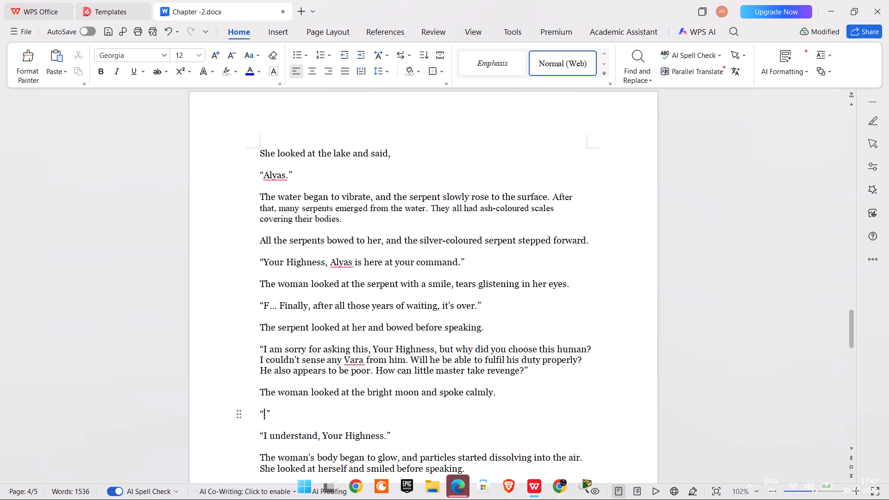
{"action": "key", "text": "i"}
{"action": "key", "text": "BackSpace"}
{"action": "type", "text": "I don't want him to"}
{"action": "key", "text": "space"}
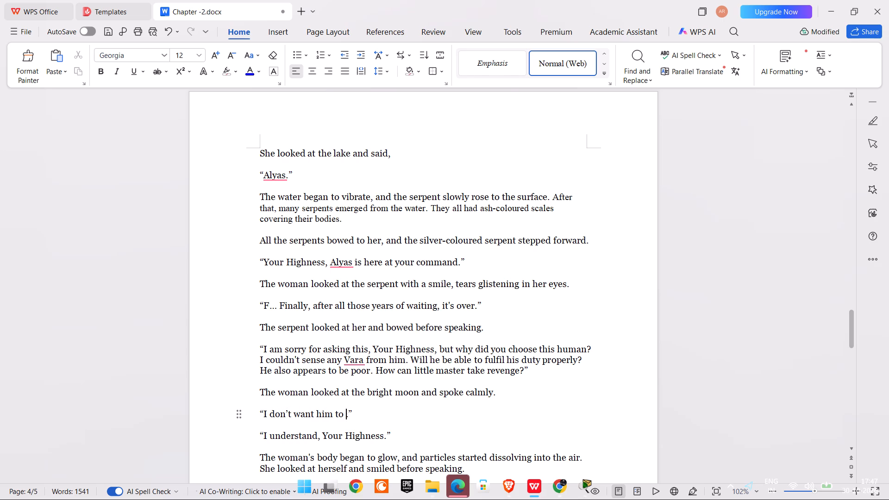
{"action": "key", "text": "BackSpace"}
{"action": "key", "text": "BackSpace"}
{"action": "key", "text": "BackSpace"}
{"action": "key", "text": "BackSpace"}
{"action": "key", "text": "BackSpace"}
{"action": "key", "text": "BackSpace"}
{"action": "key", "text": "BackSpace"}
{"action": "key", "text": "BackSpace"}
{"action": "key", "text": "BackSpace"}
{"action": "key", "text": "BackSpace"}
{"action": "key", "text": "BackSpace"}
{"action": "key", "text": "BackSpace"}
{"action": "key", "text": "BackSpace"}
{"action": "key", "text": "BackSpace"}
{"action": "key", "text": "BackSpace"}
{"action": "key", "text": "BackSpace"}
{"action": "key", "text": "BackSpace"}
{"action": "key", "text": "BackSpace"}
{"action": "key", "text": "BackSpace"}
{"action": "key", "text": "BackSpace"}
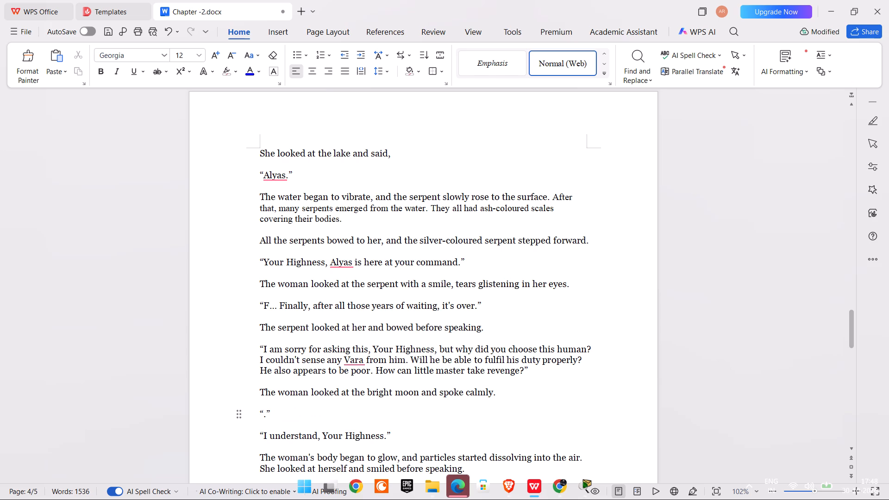
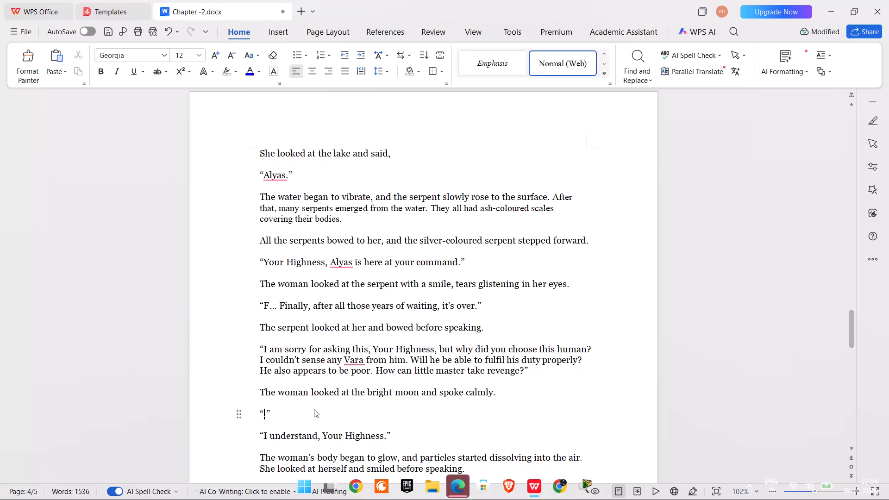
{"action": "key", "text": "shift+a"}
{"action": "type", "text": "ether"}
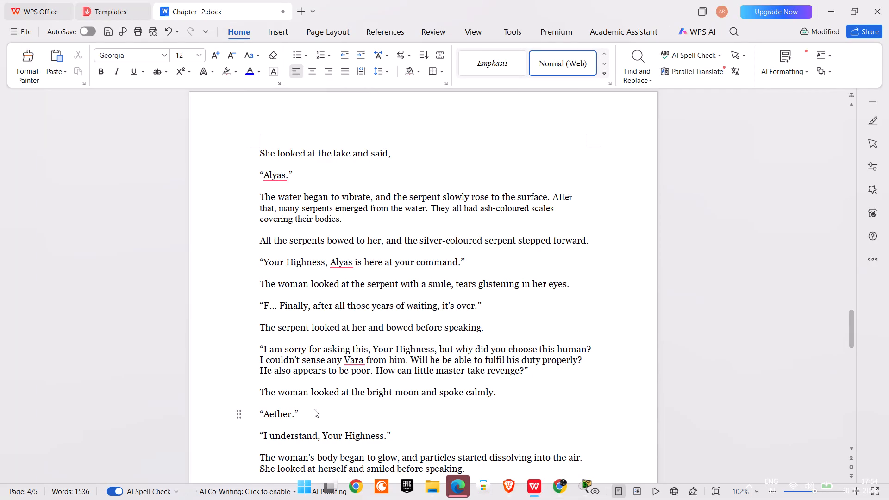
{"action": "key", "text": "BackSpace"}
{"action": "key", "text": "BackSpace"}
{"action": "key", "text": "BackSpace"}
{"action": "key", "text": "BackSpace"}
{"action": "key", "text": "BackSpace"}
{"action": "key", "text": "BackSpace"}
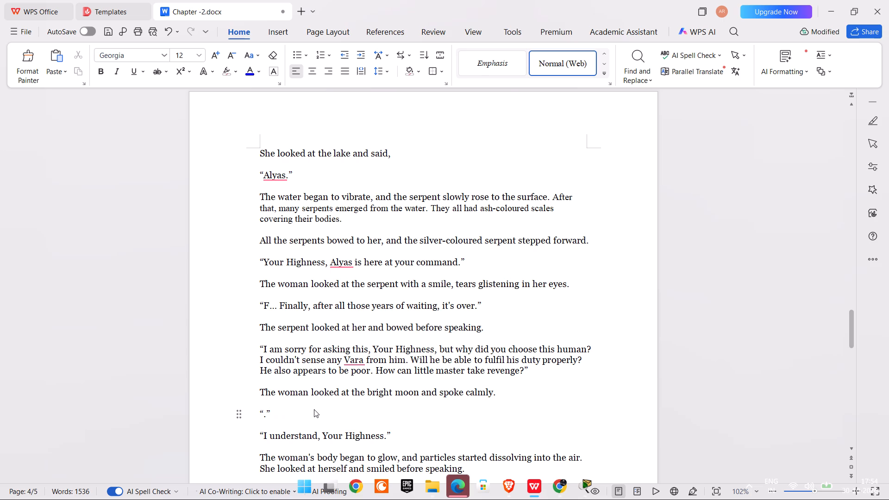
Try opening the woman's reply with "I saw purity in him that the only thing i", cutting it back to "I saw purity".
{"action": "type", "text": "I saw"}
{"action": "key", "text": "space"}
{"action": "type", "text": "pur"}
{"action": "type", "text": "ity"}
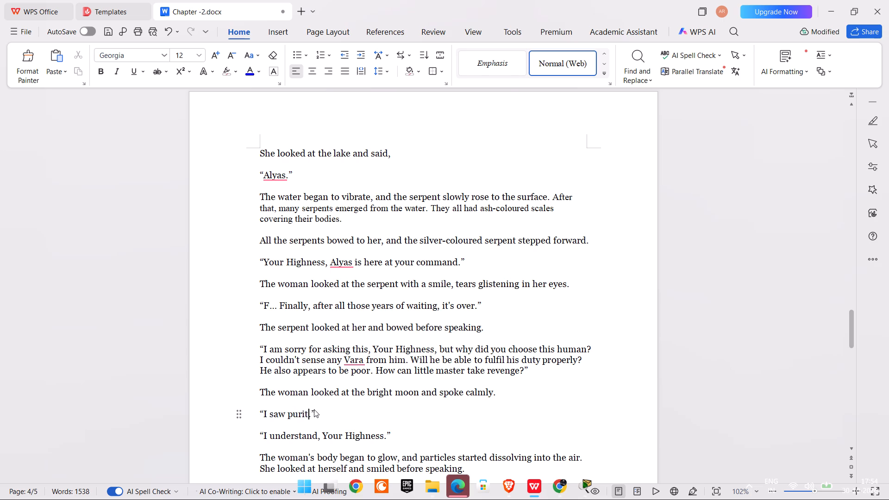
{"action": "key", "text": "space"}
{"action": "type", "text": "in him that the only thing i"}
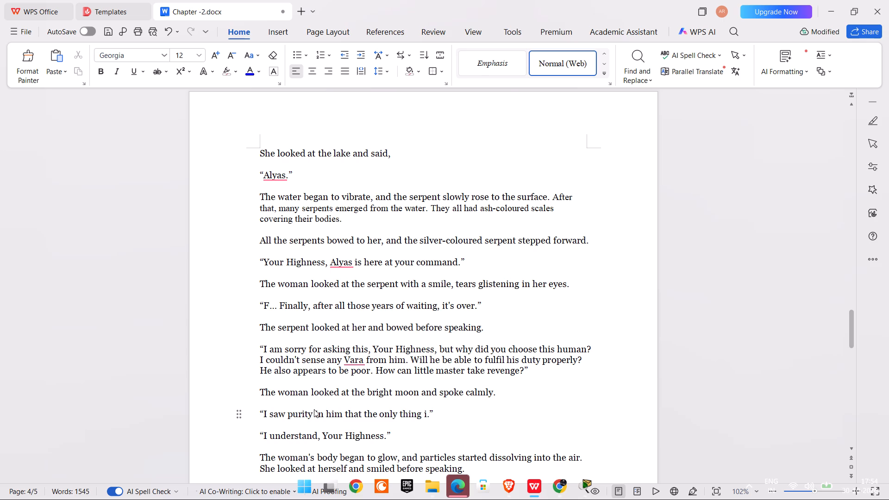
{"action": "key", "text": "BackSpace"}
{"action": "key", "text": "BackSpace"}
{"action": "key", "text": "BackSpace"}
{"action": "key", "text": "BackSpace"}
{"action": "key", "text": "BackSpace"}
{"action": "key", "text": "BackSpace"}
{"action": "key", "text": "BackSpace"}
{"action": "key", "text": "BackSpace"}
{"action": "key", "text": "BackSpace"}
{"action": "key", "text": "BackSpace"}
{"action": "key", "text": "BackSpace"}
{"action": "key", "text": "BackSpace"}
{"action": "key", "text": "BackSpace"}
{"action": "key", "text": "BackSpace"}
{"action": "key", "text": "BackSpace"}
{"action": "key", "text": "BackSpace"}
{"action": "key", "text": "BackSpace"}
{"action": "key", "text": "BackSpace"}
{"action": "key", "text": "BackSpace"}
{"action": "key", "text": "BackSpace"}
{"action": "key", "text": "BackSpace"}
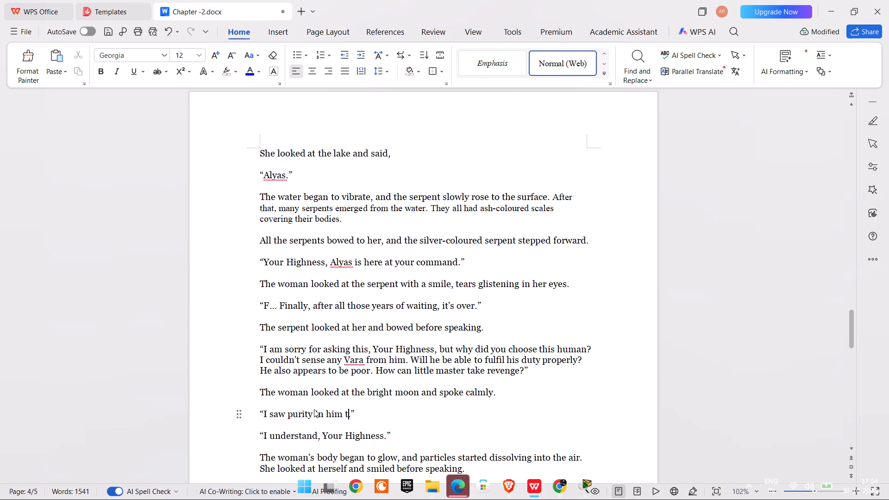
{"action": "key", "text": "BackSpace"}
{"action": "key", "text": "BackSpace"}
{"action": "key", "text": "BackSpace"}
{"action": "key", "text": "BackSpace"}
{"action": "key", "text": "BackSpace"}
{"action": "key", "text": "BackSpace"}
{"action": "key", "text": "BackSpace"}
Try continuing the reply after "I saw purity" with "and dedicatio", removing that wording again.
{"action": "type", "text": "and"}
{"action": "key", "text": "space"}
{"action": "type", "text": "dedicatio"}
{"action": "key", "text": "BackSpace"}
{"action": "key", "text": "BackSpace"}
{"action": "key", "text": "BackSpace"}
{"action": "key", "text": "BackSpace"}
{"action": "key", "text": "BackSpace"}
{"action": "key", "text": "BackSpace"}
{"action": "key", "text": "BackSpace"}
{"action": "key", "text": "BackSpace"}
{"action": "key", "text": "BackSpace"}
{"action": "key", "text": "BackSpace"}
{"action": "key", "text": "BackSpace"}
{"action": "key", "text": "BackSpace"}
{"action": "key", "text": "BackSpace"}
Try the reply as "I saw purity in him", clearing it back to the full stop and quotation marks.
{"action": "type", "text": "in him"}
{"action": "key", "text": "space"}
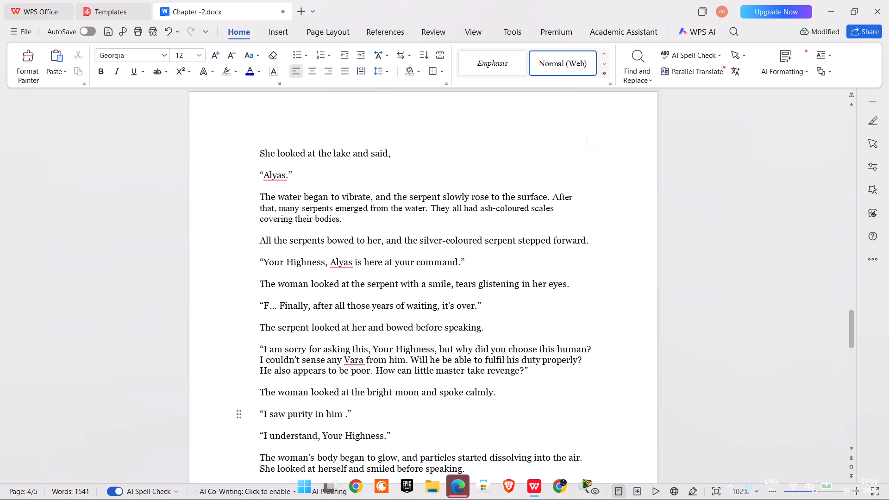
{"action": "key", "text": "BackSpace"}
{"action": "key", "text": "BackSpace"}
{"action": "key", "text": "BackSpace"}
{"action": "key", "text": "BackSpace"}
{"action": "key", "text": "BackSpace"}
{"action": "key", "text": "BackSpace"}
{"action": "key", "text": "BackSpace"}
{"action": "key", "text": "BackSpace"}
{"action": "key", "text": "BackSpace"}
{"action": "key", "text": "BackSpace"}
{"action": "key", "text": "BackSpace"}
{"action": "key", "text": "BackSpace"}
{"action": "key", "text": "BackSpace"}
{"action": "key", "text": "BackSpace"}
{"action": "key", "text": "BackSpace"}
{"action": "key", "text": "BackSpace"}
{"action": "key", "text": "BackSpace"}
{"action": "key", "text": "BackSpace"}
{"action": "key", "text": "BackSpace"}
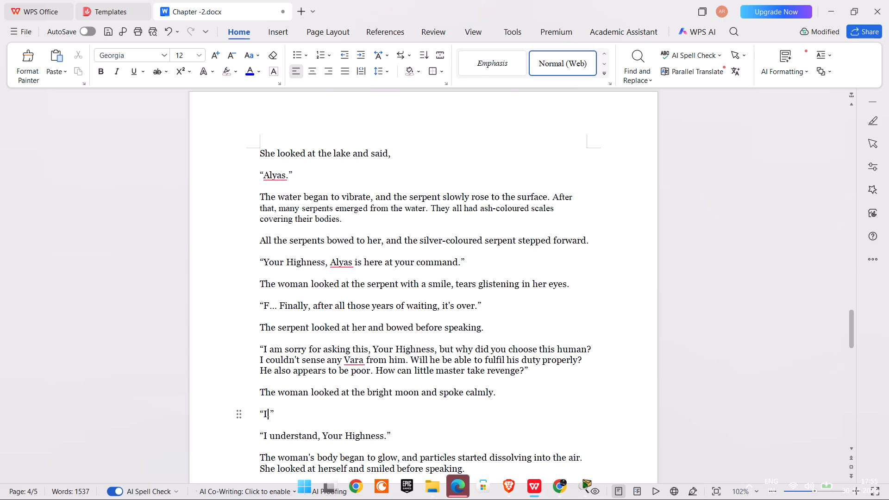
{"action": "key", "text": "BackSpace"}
Begin the woman's reply inside the quotation marks with "The", correcting its capitalisation.
{"action": "type", "text": "THe power"}
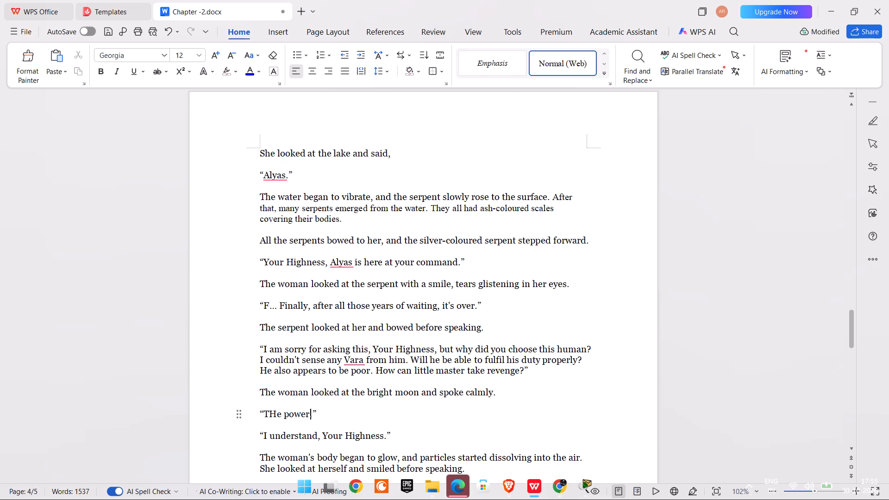
{"action": "key", "text": "space"}
{"action": "key", "text": "BackSpace"}
{"action": "key", "text": "BackSpace"}
{"action": "key", "text": "BackSpace"}
{"action": "key", "text": "BackSpace"}
{"action": "key", "text": "BackSpace"}
{"action": "key", "text": "BackSpace"}
{"action": "key", "text": "BackSpace"}
{"action": "key", "text": "BackSpace"}
{"action": "key", "text": "BackSpace"}
{"action": "type", "text": "he"}
{"action": "key", "text": "space"}
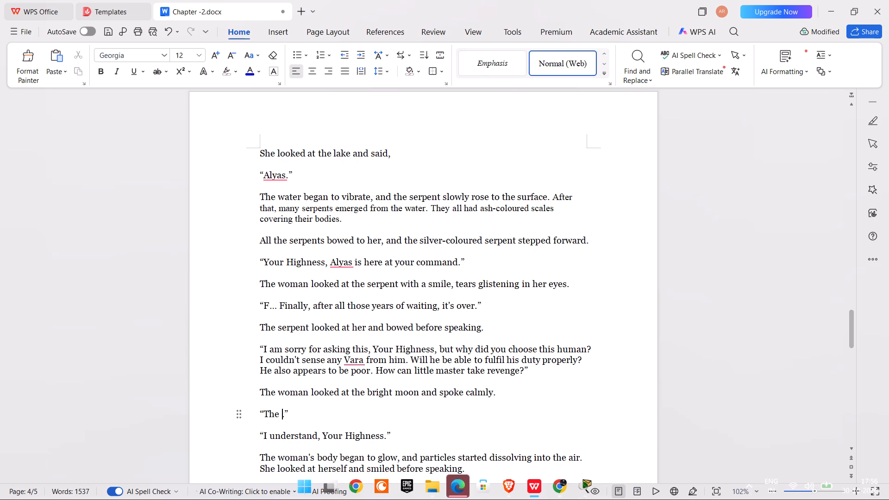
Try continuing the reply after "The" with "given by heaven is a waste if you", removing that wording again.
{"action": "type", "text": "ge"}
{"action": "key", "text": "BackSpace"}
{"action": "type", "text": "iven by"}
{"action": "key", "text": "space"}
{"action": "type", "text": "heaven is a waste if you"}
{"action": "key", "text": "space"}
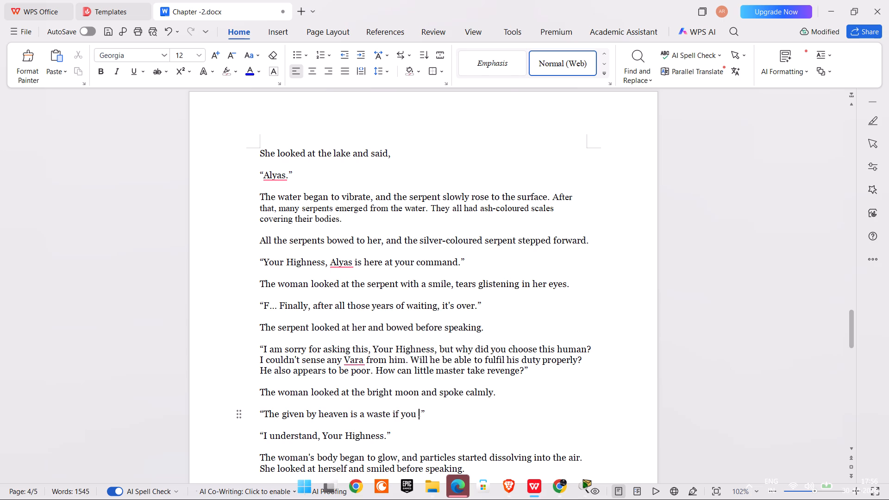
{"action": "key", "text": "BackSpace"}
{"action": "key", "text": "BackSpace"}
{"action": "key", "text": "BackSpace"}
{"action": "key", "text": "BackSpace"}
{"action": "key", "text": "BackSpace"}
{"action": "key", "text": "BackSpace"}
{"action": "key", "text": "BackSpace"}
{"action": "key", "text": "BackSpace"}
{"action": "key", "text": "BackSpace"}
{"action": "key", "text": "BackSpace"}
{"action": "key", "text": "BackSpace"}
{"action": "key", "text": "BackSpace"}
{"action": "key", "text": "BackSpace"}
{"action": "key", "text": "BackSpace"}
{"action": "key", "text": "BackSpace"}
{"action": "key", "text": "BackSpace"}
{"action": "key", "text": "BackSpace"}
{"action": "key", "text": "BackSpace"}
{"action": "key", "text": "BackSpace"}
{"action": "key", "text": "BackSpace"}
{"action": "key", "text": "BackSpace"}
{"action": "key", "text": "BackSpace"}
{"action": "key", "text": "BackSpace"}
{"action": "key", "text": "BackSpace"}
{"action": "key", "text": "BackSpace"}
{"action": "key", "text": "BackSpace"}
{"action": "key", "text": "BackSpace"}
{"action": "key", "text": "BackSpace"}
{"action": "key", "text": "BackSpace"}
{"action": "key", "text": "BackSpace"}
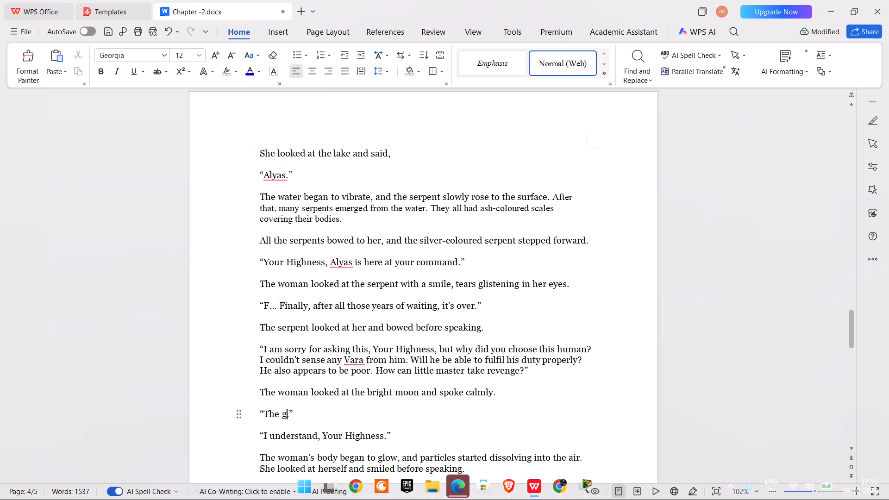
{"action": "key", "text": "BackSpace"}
Continue the woman's reply after "The" with the word "power".
{"action": "type", "text": "power"}
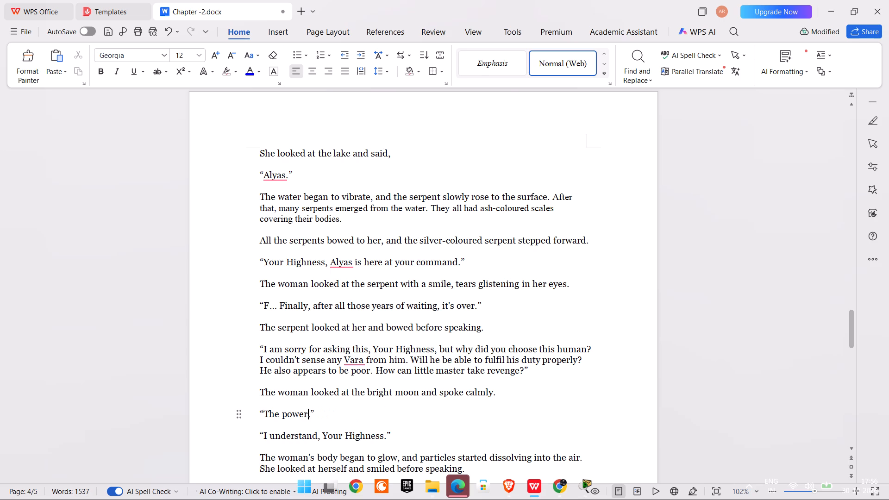
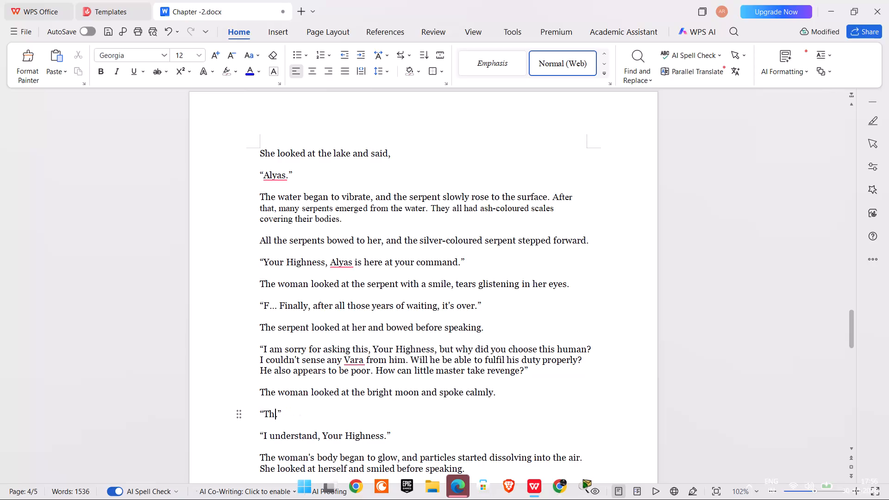
Clear the leftover "Th" from the woman's reply, keeping its quotation marks and full stop.
{"action": "key", "text": "BackSpace"}
{"action": "key", "text": "BackSpace"}
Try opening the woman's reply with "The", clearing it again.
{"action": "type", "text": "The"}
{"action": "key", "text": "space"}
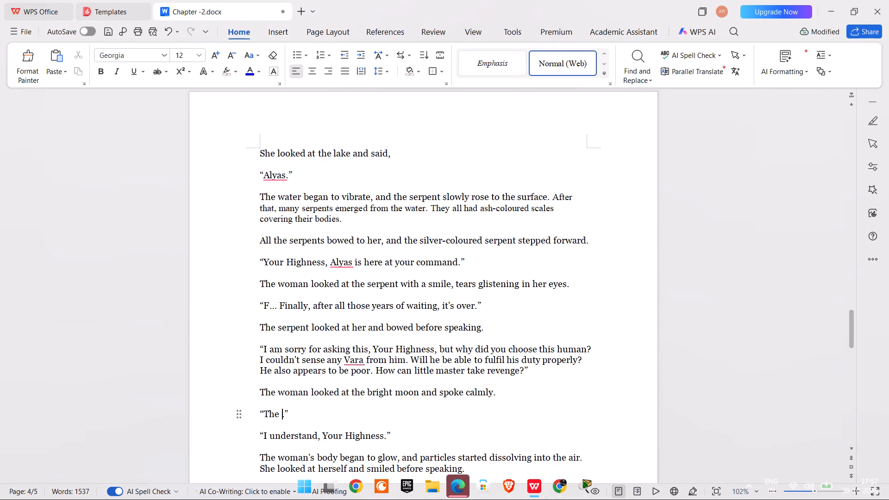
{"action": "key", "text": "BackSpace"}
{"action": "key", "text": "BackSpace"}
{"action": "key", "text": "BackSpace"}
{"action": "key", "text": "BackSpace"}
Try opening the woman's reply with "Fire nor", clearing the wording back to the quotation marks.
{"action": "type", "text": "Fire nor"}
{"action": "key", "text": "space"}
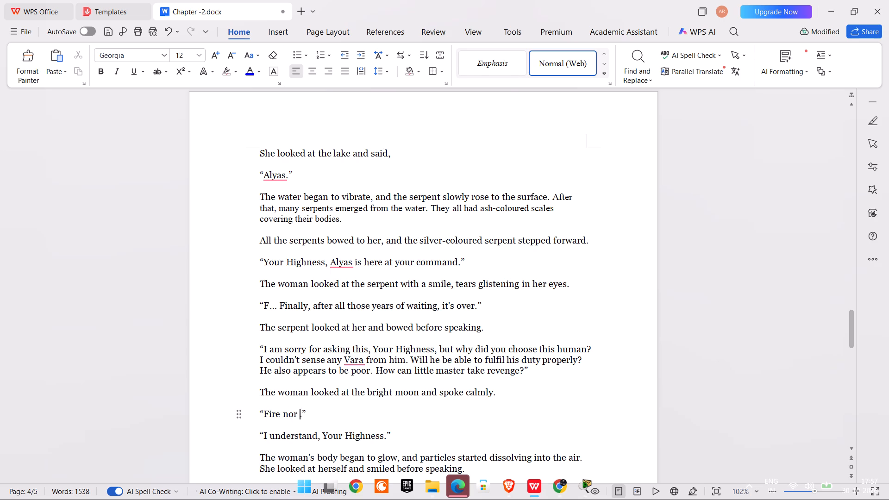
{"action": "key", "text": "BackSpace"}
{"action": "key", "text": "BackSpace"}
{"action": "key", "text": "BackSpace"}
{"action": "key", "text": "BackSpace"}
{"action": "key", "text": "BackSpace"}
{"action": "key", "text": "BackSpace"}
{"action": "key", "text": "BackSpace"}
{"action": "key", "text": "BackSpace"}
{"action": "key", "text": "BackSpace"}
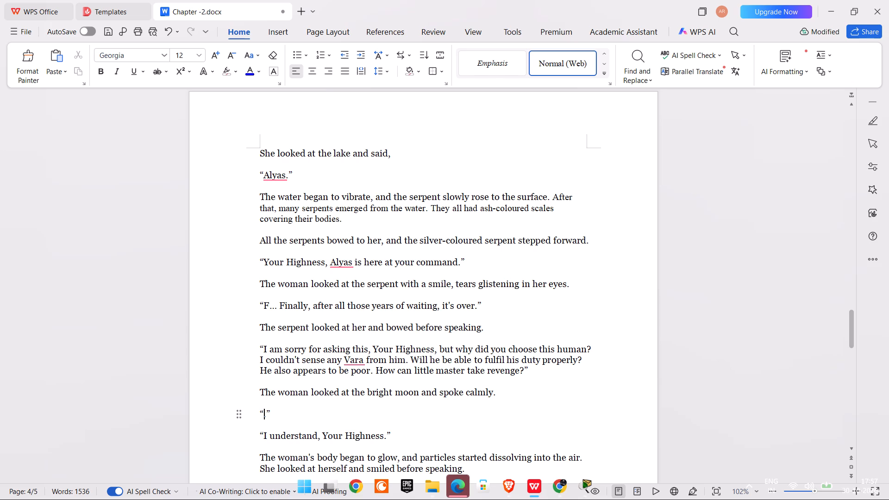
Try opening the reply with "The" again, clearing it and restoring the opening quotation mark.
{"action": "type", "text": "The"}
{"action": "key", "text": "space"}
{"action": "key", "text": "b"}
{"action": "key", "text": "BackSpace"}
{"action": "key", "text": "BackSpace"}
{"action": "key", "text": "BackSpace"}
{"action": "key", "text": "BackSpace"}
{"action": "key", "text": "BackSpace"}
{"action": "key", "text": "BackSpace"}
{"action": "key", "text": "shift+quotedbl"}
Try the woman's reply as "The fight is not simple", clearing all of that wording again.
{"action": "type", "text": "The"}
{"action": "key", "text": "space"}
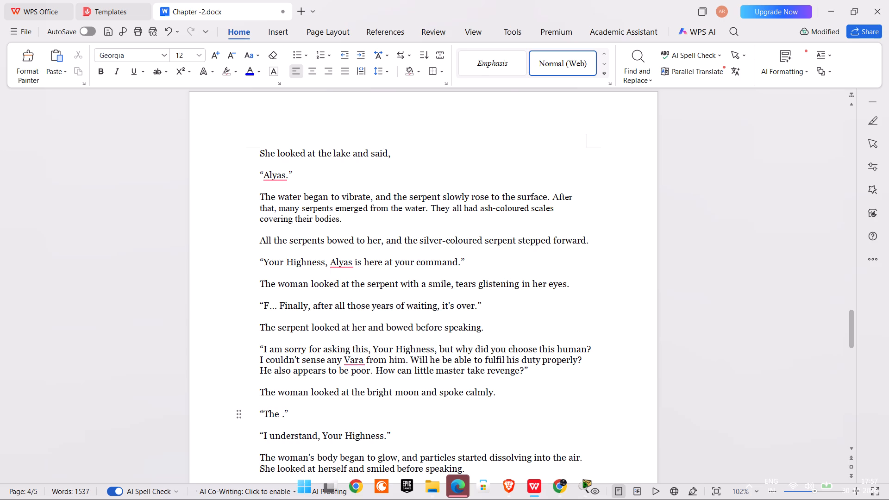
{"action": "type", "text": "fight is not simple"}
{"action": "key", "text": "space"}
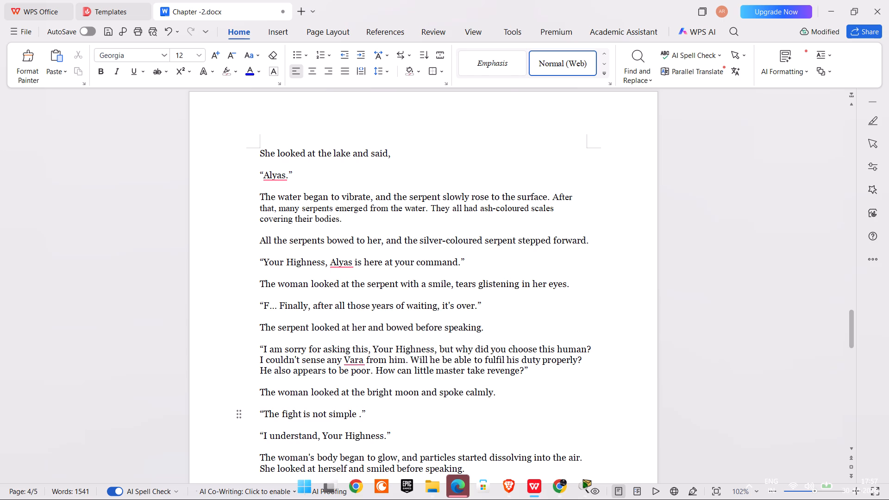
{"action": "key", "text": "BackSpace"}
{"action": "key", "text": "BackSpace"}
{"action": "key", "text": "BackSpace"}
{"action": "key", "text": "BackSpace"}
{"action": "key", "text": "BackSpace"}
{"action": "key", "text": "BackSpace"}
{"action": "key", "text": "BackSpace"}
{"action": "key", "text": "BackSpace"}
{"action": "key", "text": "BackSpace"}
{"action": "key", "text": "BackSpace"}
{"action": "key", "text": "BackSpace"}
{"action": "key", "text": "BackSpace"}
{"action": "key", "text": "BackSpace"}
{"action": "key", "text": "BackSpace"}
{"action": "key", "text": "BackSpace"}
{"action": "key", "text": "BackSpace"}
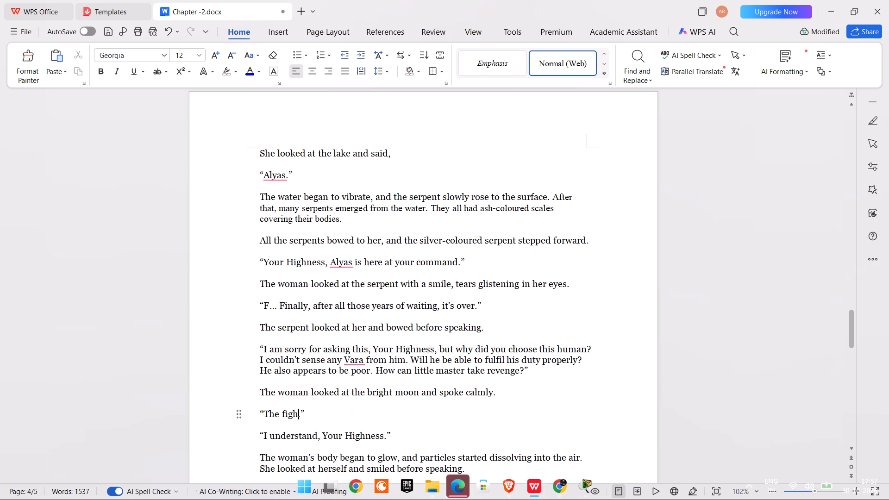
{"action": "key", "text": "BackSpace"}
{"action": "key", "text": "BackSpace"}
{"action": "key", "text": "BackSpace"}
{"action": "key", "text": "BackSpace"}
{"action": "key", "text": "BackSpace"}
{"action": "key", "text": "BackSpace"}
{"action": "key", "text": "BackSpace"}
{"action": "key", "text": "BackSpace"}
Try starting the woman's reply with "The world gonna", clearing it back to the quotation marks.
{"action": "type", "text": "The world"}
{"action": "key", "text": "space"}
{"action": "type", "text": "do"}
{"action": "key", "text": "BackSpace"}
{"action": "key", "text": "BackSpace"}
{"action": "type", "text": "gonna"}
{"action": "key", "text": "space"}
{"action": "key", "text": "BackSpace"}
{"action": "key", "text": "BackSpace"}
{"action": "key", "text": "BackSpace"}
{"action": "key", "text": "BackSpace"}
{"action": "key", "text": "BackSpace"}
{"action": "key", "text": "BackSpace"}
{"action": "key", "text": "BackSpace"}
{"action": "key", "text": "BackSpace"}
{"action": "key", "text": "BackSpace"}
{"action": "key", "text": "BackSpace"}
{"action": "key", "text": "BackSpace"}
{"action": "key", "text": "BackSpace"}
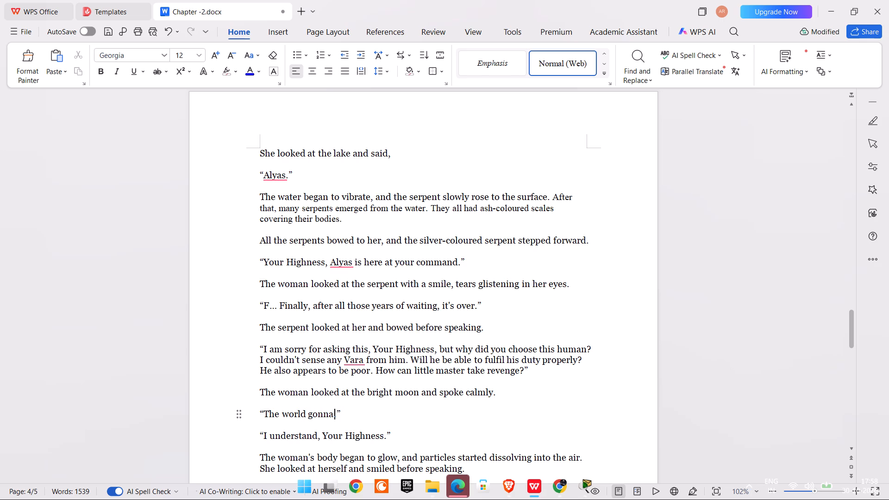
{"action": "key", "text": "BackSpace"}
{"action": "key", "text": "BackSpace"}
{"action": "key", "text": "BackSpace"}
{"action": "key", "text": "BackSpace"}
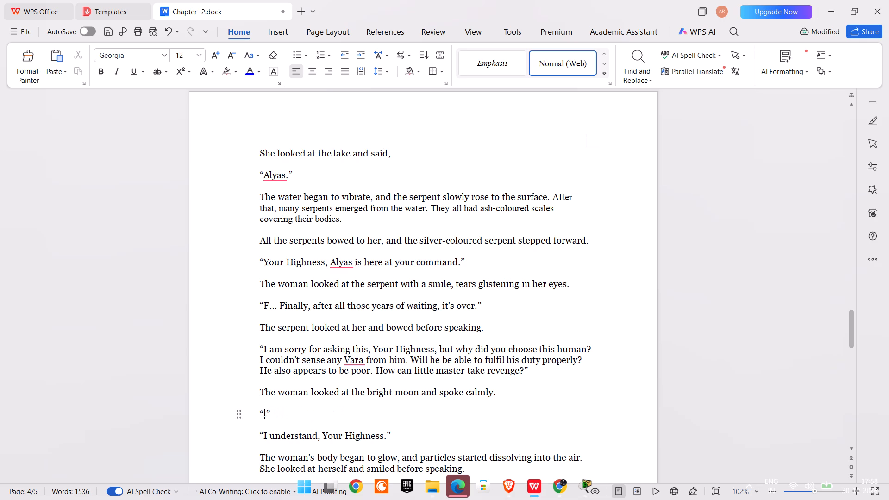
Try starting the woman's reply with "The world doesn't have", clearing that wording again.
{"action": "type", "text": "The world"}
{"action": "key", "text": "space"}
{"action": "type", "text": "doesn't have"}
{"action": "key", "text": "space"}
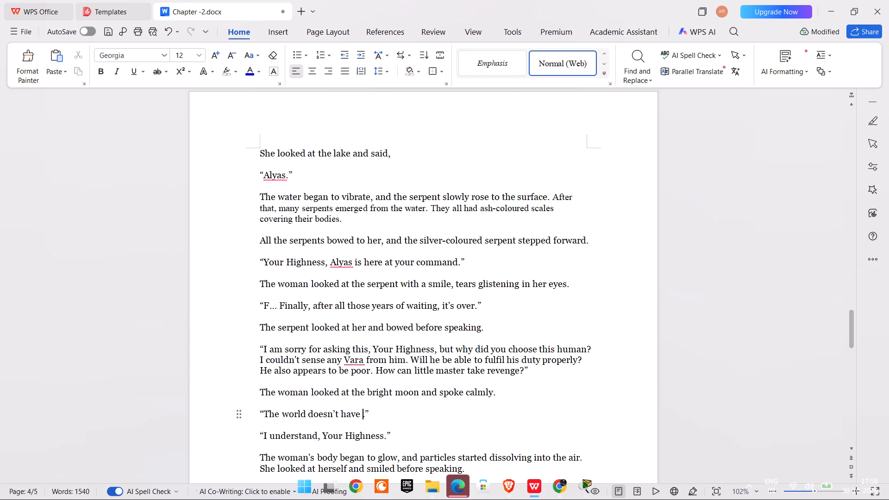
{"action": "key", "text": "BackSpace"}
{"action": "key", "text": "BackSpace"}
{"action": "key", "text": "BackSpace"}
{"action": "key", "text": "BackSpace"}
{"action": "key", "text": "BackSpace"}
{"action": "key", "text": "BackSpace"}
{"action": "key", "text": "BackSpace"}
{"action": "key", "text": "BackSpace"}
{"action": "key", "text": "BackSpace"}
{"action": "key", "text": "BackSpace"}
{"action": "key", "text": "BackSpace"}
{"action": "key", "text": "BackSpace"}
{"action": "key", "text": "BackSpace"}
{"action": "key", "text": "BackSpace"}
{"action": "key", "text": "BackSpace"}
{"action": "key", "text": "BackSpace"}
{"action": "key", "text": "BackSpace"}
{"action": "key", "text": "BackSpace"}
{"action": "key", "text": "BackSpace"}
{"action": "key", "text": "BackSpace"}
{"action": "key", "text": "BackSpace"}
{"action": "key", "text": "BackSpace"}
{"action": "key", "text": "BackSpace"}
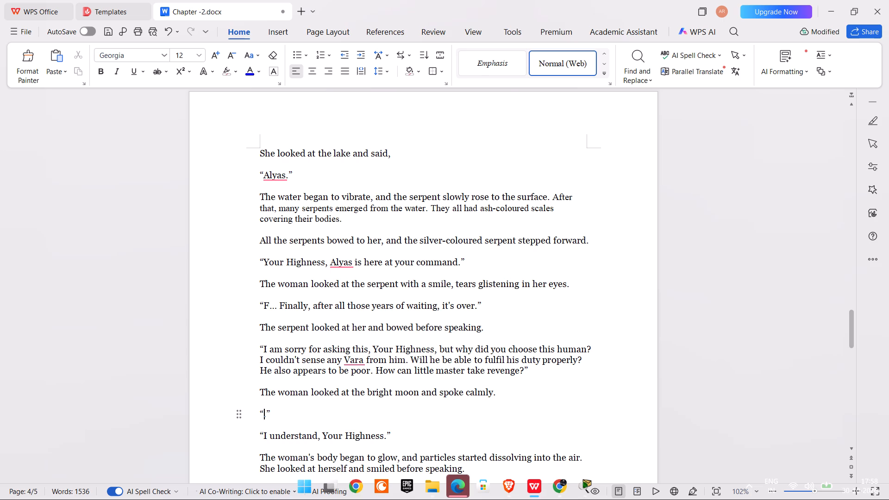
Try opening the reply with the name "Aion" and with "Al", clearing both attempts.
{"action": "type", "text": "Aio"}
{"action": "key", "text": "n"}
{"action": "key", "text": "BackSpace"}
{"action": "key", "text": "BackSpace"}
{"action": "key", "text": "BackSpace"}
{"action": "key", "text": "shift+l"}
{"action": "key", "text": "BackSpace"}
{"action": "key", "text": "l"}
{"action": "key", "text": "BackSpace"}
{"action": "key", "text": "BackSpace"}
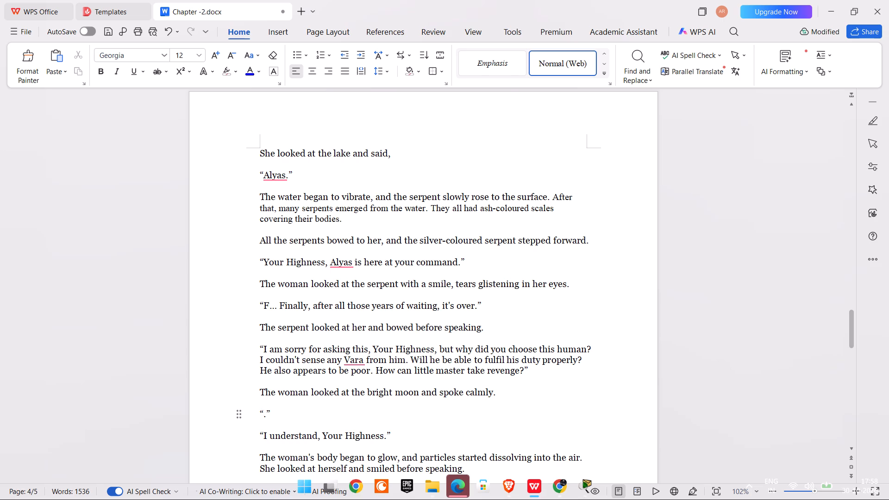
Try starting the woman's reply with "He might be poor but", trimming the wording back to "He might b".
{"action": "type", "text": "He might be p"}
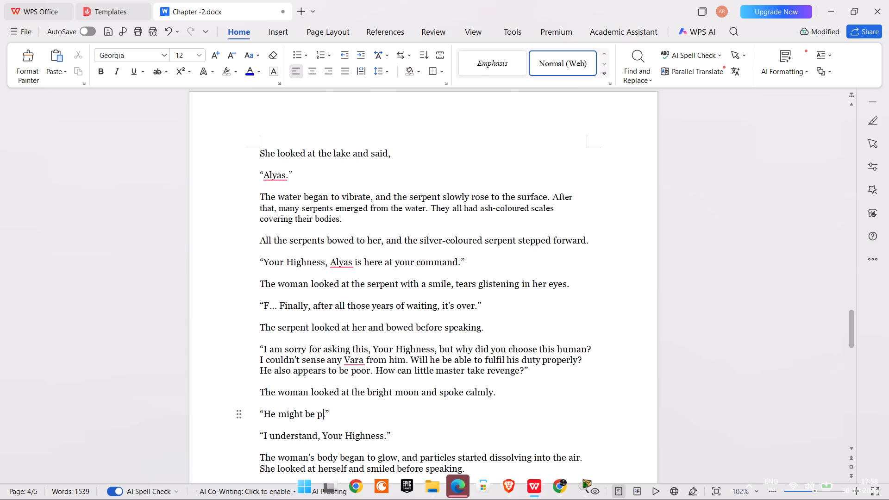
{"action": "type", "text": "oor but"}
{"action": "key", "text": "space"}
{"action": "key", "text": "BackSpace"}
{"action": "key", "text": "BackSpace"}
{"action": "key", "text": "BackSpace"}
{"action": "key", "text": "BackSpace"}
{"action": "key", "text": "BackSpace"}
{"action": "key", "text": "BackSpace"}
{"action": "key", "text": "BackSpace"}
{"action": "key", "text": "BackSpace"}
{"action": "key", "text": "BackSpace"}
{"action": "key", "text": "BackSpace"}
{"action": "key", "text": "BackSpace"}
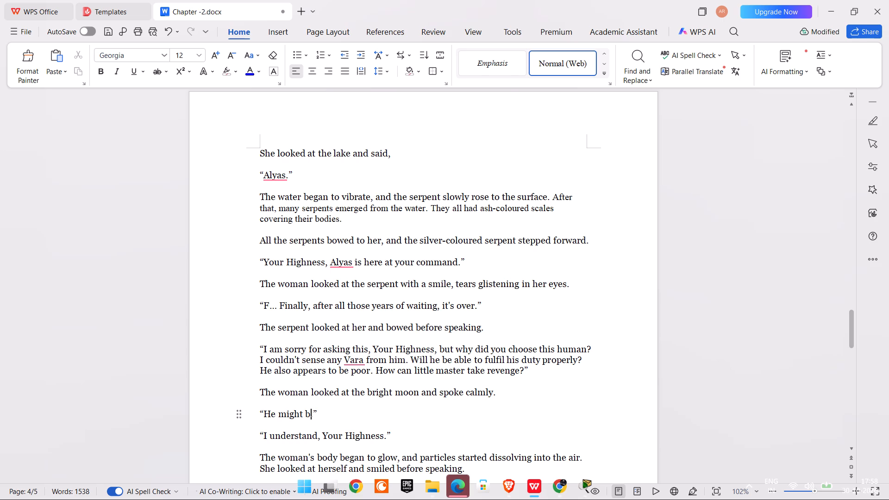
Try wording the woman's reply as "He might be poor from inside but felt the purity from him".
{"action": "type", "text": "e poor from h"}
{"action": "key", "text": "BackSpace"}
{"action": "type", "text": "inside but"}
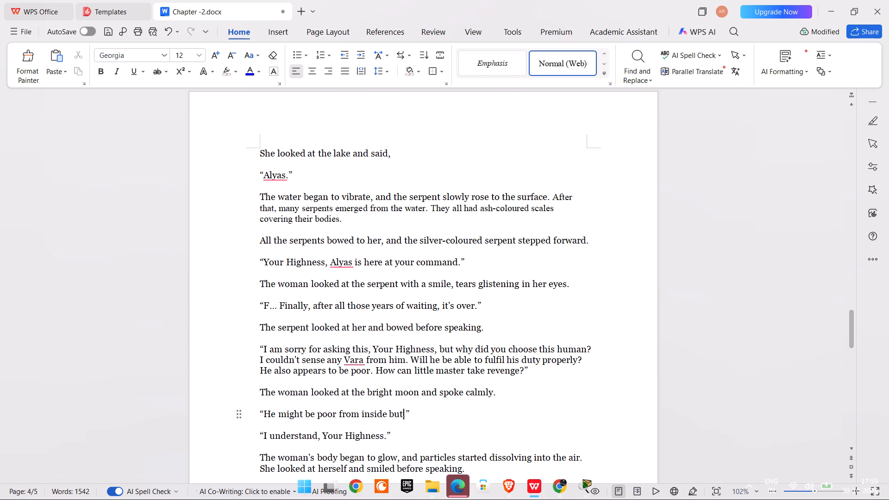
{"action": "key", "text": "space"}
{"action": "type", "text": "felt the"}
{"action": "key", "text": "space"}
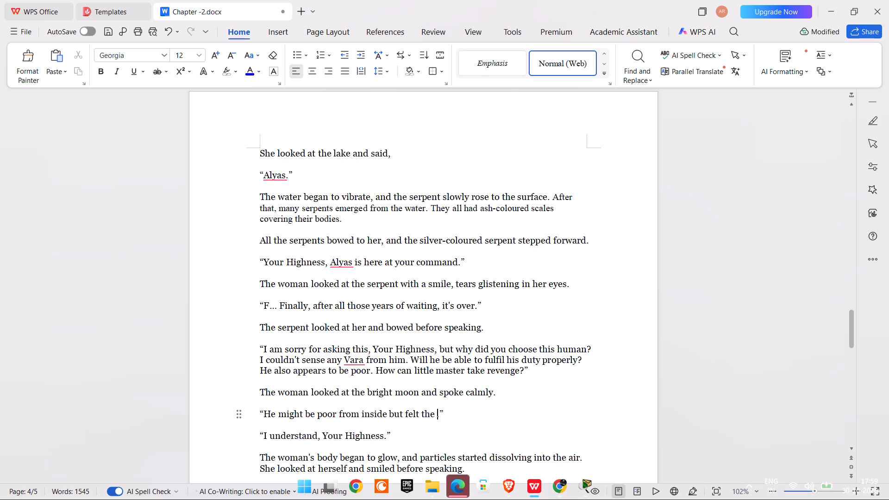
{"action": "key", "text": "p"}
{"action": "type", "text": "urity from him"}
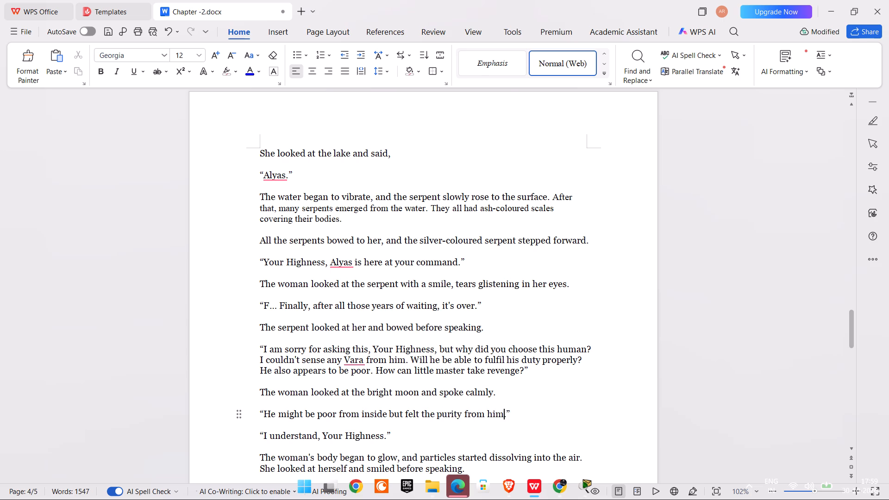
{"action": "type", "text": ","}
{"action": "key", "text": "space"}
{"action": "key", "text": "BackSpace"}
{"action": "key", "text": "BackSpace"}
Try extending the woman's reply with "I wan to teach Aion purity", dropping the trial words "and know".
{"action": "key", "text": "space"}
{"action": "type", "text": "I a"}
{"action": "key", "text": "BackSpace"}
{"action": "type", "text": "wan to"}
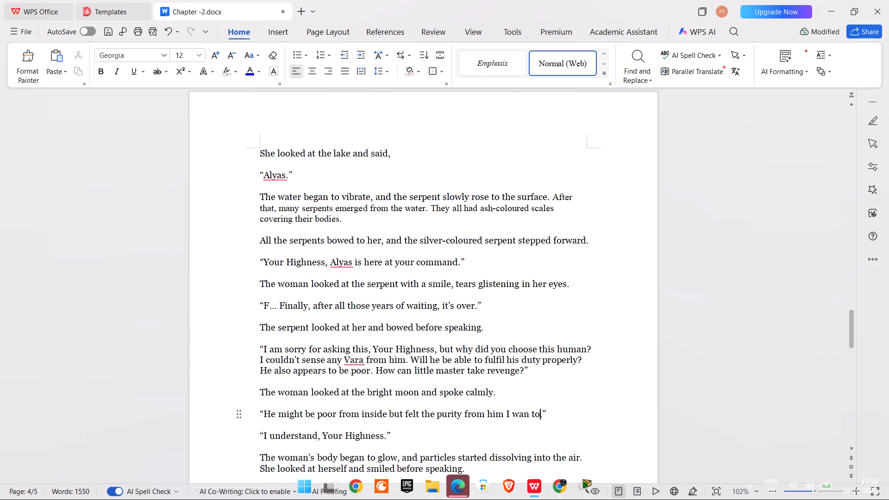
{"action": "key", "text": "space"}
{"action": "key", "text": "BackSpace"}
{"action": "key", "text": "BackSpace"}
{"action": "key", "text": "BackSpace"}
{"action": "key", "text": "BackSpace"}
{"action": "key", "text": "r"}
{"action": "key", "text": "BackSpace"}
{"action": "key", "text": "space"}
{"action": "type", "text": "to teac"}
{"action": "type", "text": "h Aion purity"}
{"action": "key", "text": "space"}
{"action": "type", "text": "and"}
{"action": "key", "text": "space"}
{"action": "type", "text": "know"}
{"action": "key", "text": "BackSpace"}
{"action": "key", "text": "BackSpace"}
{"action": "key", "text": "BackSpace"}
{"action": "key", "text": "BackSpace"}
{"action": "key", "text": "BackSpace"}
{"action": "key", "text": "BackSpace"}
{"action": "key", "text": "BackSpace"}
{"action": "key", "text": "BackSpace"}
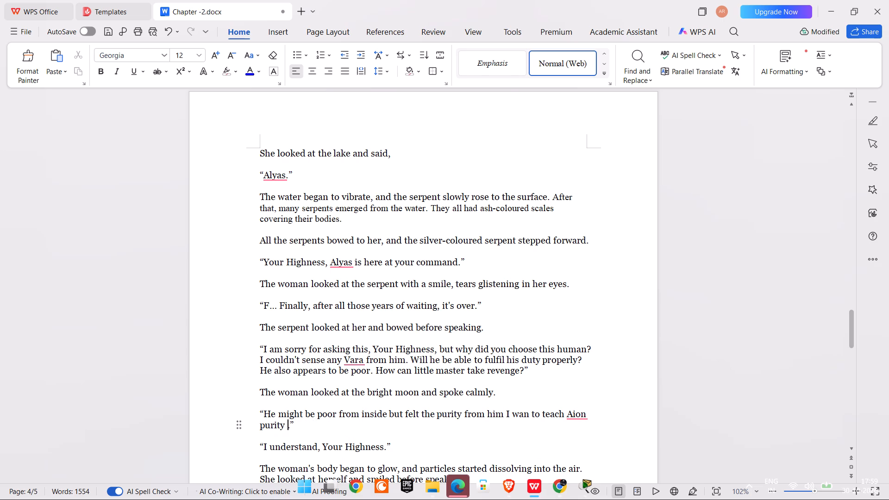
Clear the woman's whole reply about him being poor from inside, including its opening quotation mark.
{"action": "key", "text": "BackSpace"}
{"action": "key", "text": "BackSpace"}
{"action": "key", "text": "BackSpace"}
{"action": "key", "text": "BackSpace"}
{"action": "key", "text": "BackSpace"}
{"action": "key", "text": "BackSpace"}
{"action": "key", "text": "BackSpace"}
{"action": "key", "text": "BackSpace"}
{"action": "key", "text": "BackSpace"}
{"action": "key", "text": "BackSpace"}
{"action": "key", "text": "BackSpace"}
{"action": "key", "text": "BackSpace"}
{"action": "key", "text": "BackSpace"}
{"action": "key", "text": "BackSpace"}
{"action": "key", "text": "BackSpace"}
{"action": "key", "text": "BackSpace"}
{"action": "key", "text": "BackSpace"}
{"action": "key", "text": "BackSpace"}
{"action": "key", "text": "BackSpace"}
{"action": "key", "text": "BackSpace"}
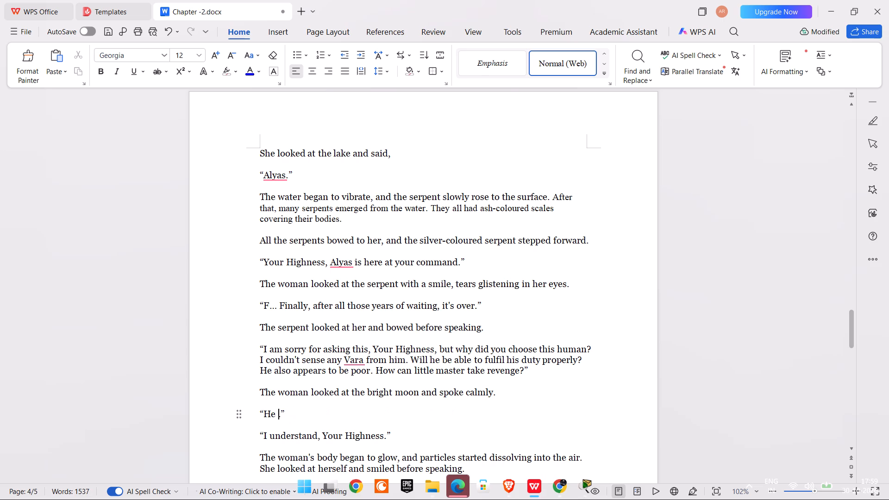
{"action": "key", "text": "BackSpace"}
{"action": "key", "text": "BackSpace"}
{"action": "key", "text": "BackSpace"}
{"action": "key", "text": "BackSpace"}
Replace the leftover punctuation below "The woman looked at the bright moon and spoke calmly." with a new paragraph reading "Purity." in quotation marks.
{"action": "key", "text": "Up"}
{"action": "key", "text": "Right"}
{"action": "key", "text": "Down"}
{"action": "key", "text": "Right"}
{"action": "key", "text": "Left"}
{"action": "key", "text": "BackSpace"}
{"action": "key", "text": "BackSpace"}
{"action": "key", "text": "BackSpace"}
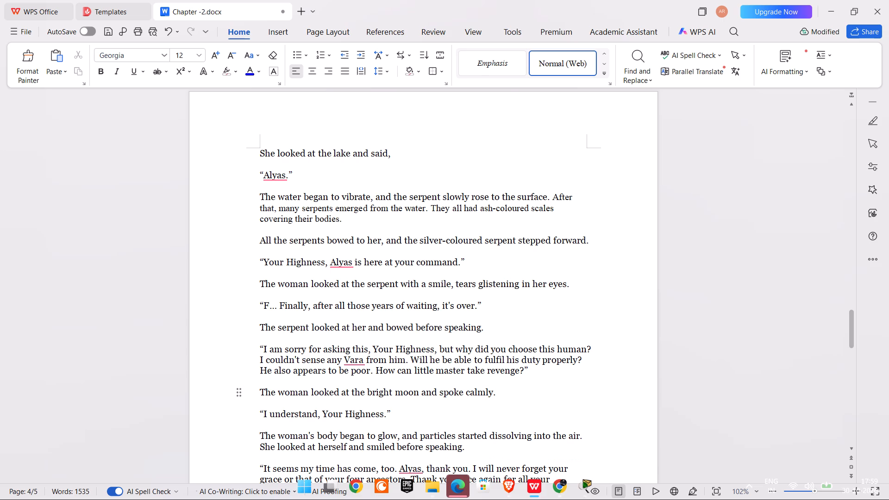
{"action": "key", "text": "Return"}
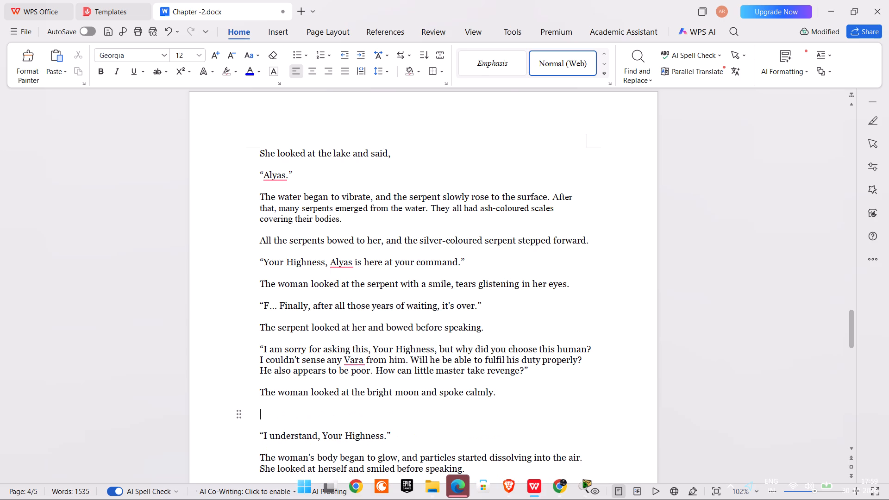
{"action": "key", "text": "shift+quotedbl"}
{"action": "type", "text": "Put"}
{"action": "key", "text": "BackSpace"}
{"action": "type", "text": "rity"}
{"action": "type", "text": ".\""}
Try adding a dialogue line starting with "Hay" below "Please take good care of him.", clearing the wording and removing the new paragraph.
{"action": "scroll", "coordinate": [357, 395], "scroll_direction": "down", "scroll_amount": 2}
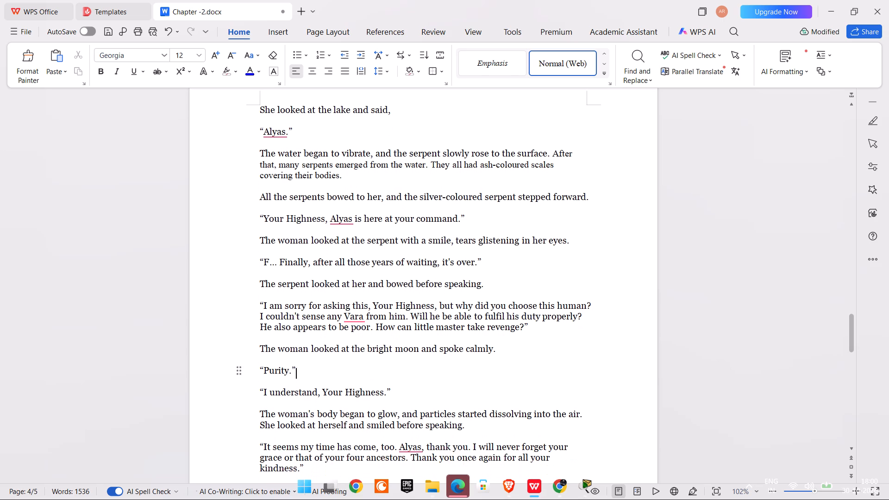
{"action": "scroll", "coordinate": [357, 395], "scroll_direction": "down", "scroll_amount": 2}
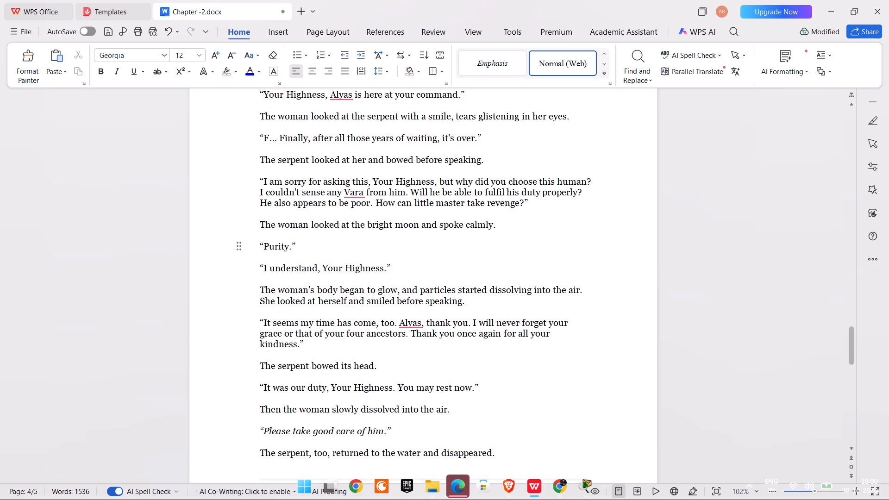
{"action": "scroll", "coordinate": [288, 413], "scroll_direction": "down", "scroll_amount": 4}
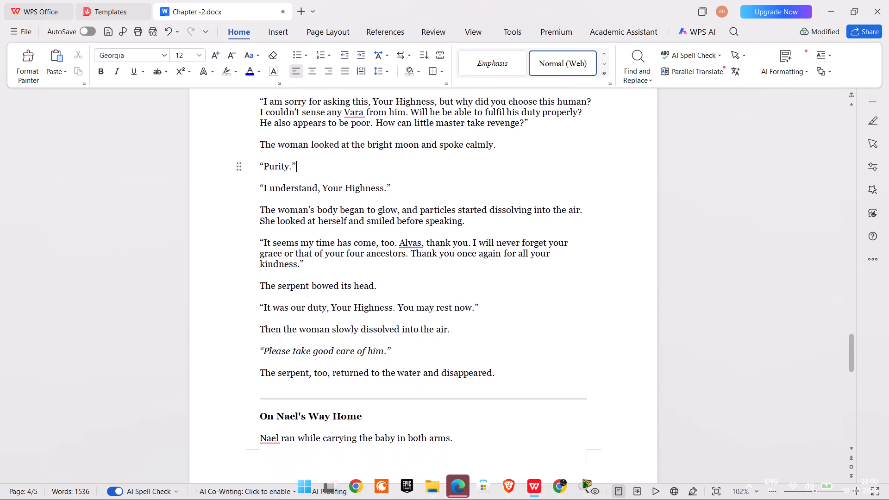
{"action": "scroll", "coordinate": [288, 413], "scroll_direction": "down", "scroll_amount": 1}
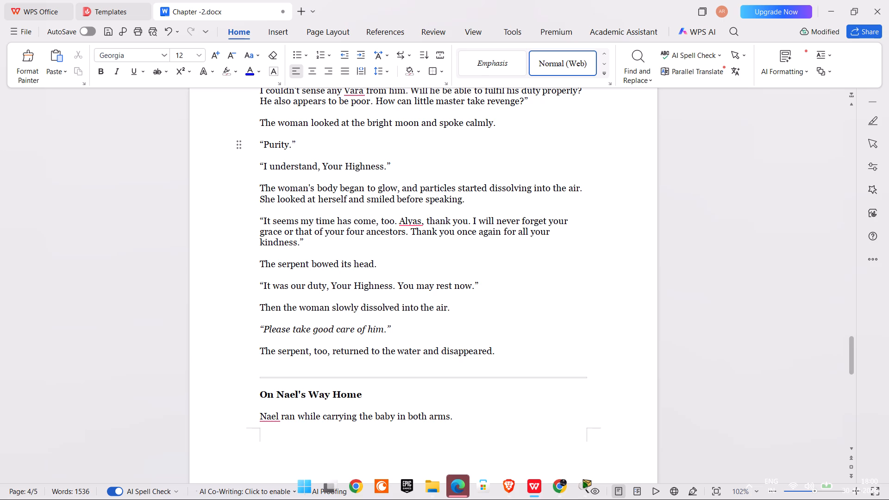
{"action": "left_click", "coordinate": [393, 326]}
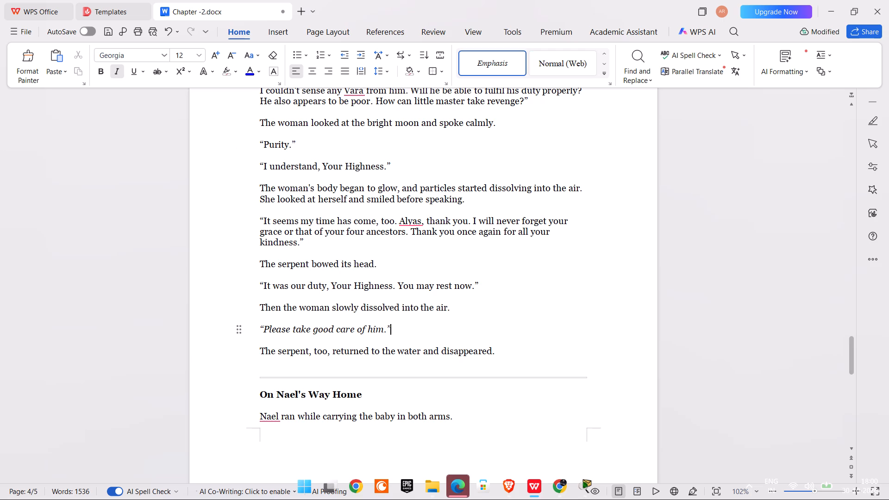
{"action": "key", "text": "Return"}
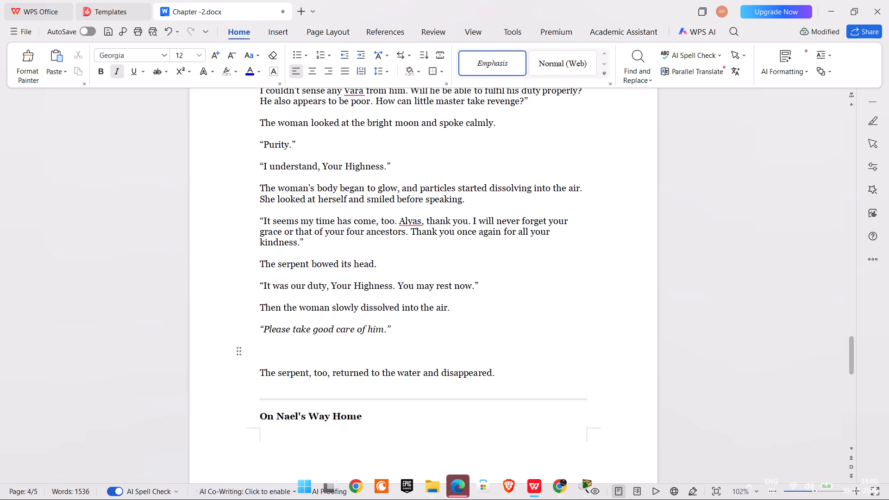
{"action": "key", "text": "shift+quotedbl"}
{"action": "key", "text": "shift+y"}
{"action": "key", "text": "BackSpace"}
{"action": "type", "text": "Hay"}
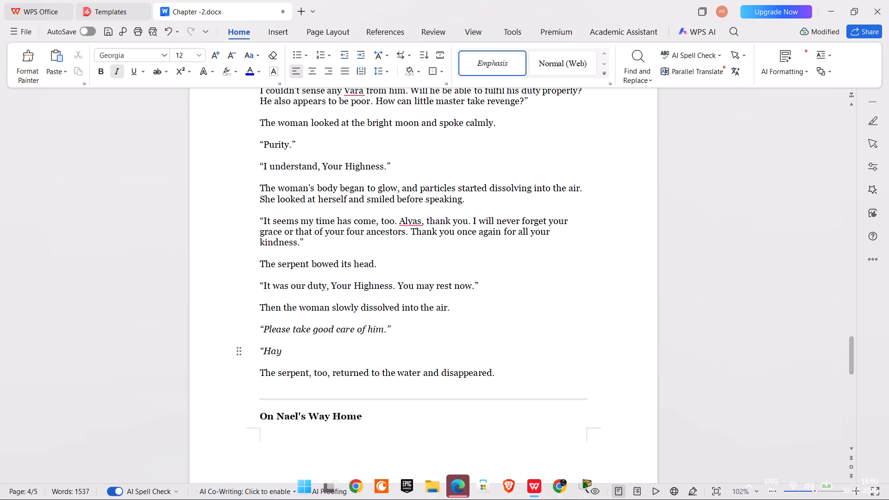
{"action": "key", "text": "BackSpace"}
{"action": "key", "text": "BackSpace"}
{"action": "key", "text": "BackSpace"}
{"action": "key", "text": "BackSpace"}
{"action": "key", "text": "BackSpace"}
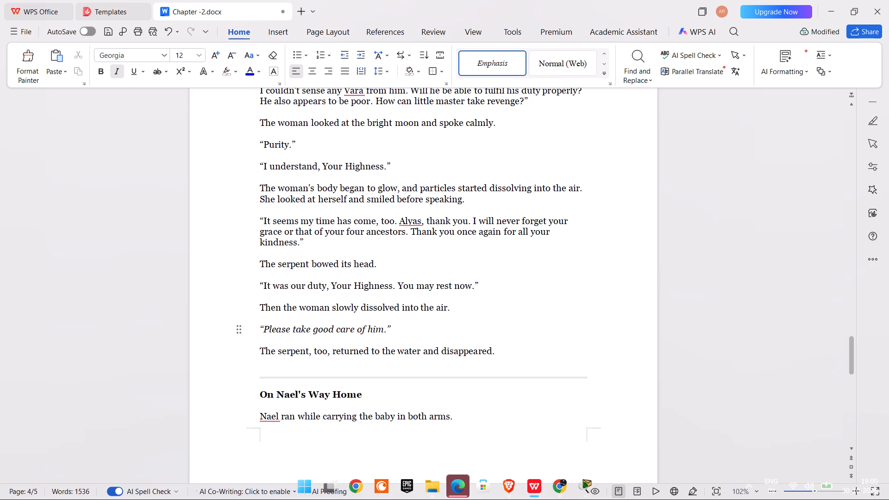
Replace "him" with "Aion" in the italic line "Please take good care of him.".
{"action": "key", "text": "Left"}
{"action": "key", "text": "Left"}
{"action": "key", "text": "Left"}
{"action": "key", "text": "Left"}
{"action": "key", "text": "Left"}
{"action": "key", "text": "Left"}
{"action": "key", "text": "Left"}
{"action": "key", "text": "Left"}
{"action": "key", "text": "Left"}
{"action": "key", "text": "Right"}
{"action": "key", "text": "Right"}
{"action": "key", "text": "Right"}
{"action": "key", "text": "Right"}
{"action": "key", "text": "Right"}
{"action": "key", "text": "Right"}
{"action": "key", "text": "Right"}
{"action": "key", "text": "BackSpace"}
{"action": "key", "text": "BackSpace"}
{"action": "key", "text": "BackSpace"}
{"action": "type", "text": "Aion"}
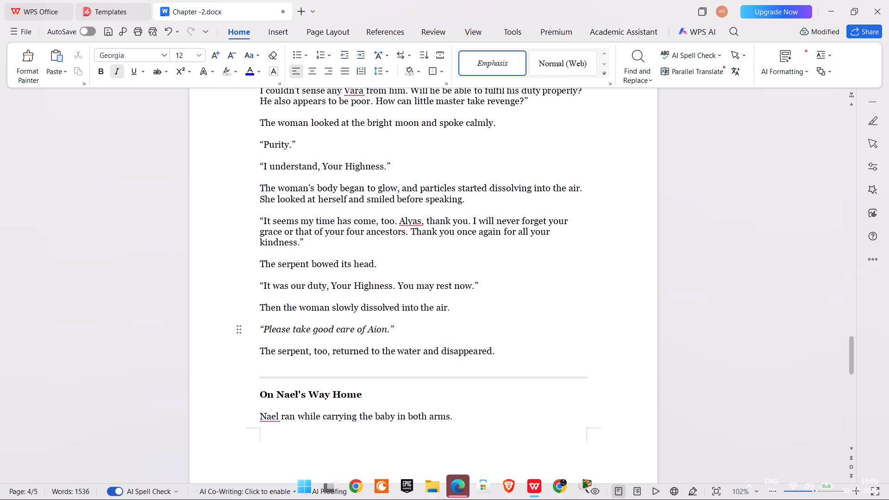
Begin the italic line with "Stranger I am giving you my life so" and make the following "please" lowercase.
{"action": "left_click", "coordinate": [265, 327]}
{"action": "type", "text": "Stranger"}
{"action": "key", "text": "space"}
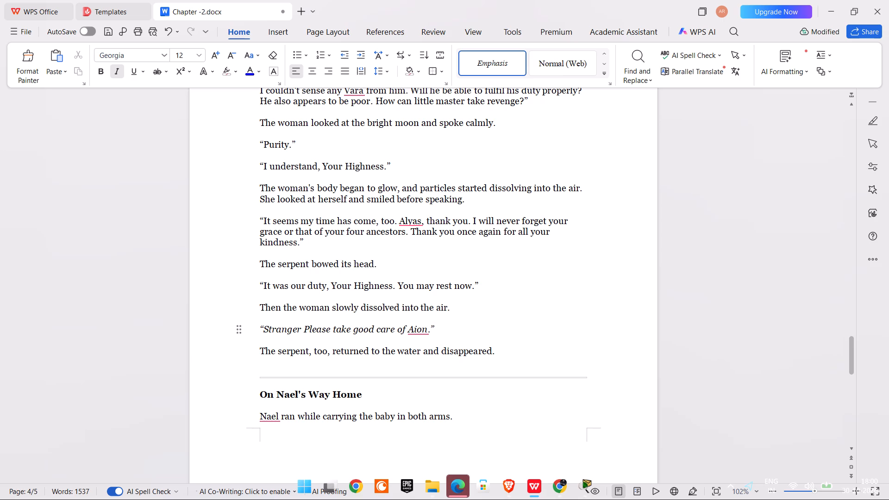
{"action": "key", "text": "BackSpace"}
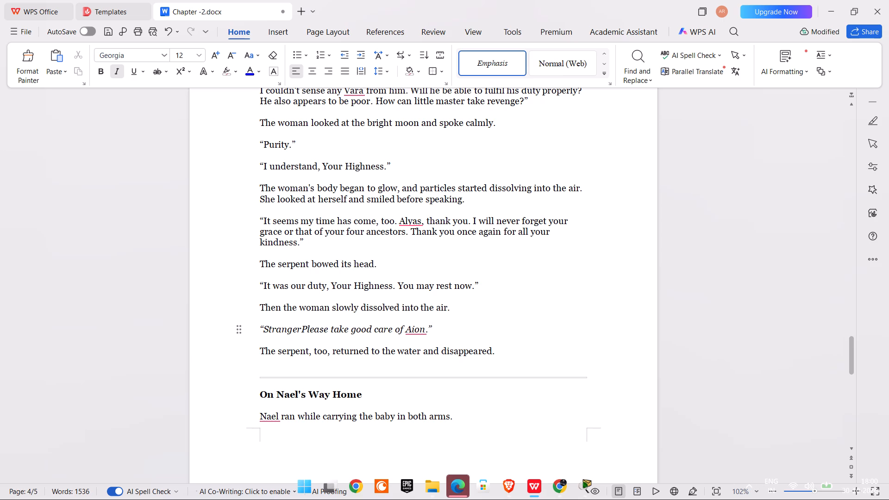
{"action": "key", "text": "space"}
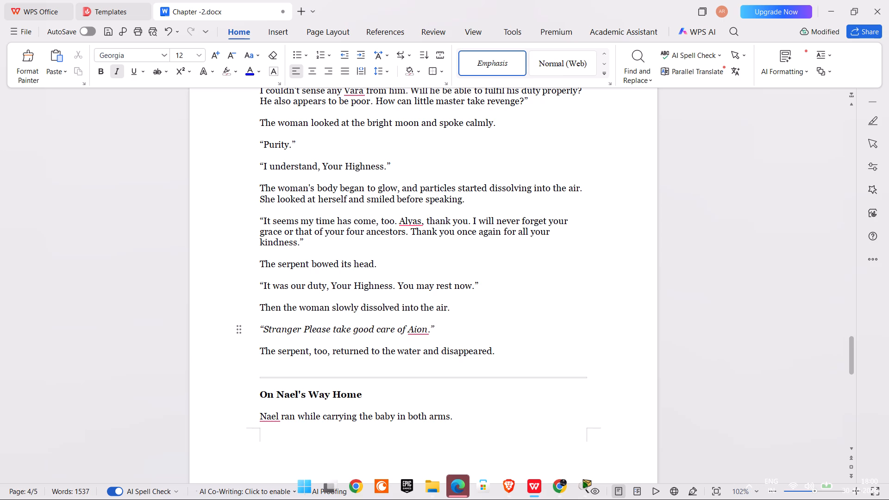
{"action": "type", "text": "I am"}
{"action": "key", "text": "space"}
{"action": "type", "text": "giving you"}
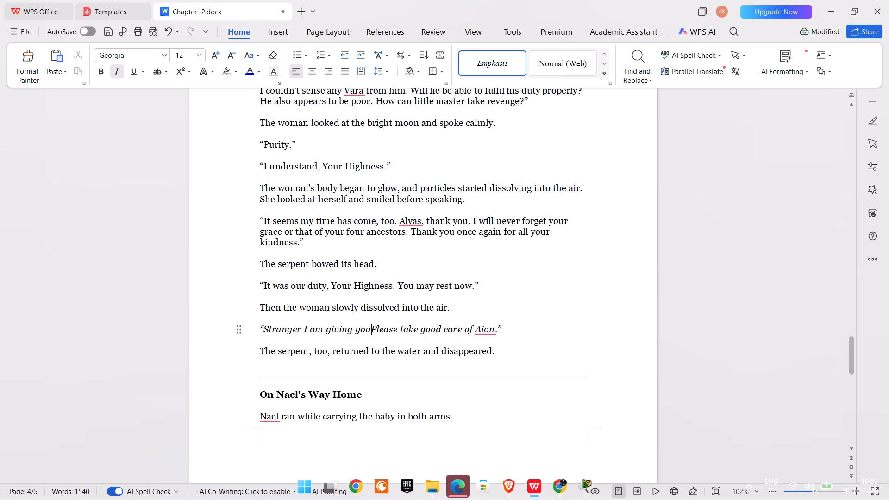
{"action": "key", "text": "space"}
{"action": "type", "text": "my life"}
{"action": "key", "text": "space"}
{"action": "type", "text": "so"}
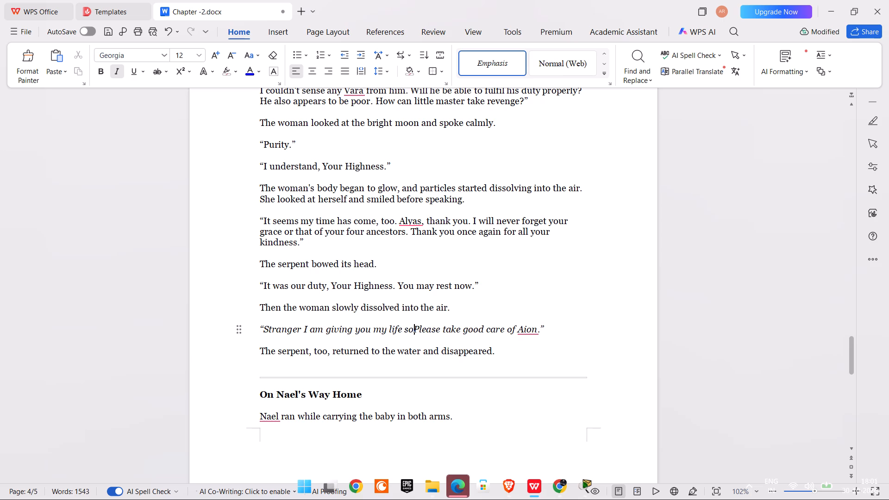
{"action": "key", "text": "space"}
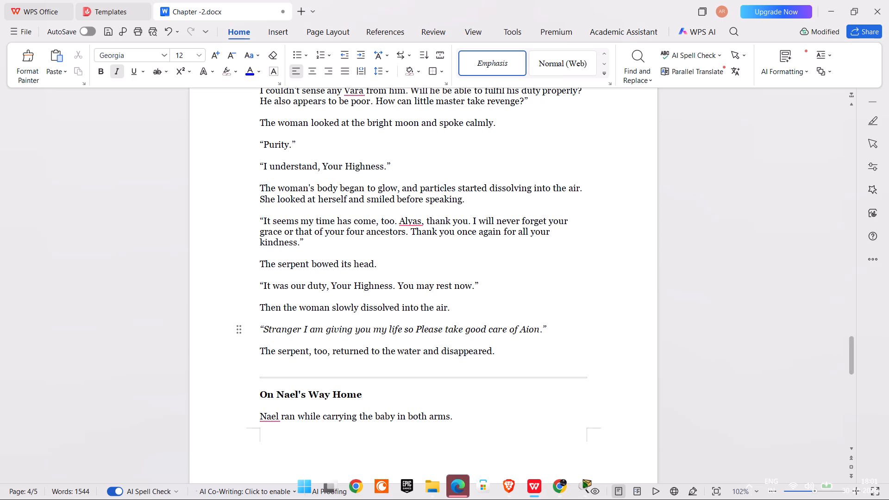
{"action": "key", "text": "Right"}
{"action": "key", "text": "BackSpace"}
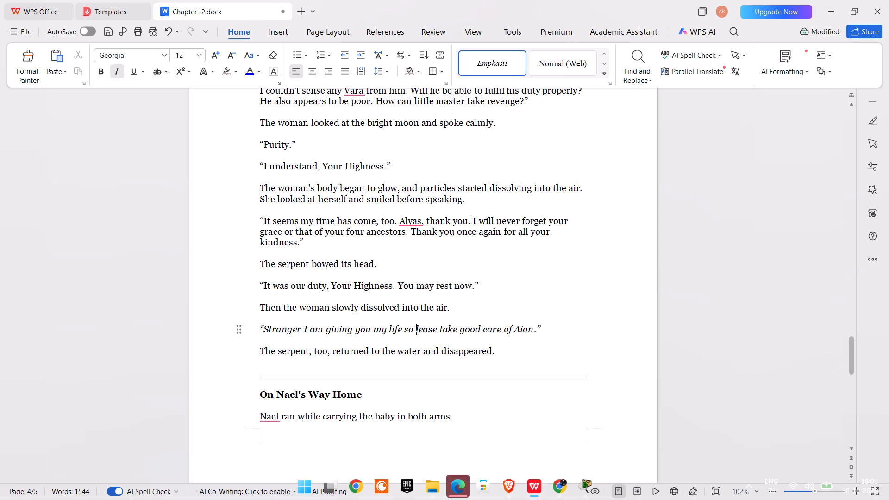
{"action": "key", "text": "p"}
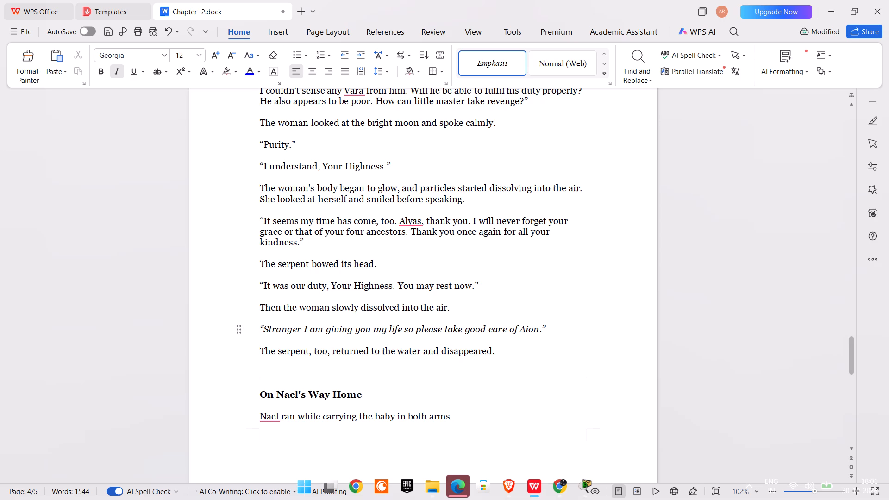
Change "The serpent" to "All serpents" in the line about returning to the water and disappearing.
{"action": "left_click", "coordinate": [500, 354]}
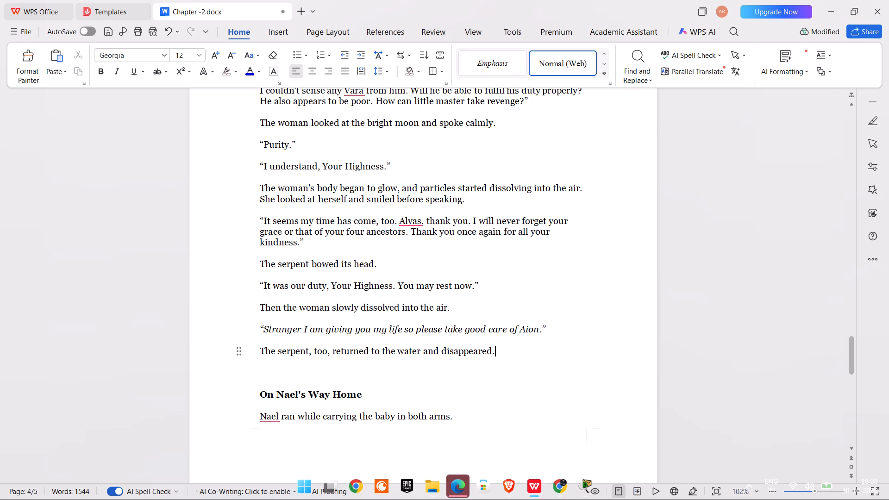
{"action": "left_click_drag", "start_coordinate": [274, 351], "coordinate": [261, 351]}
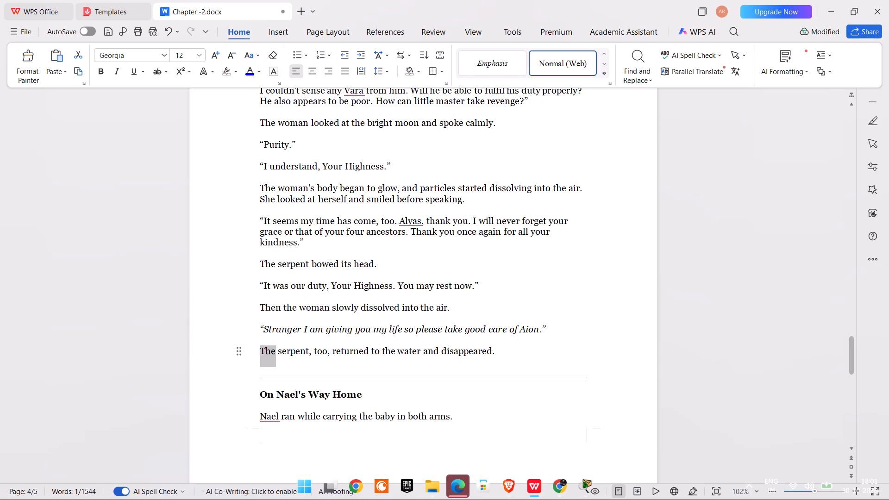
{"action": "key", "text": "BackSpace"}
{"action": "key", "text": "shift+a"}
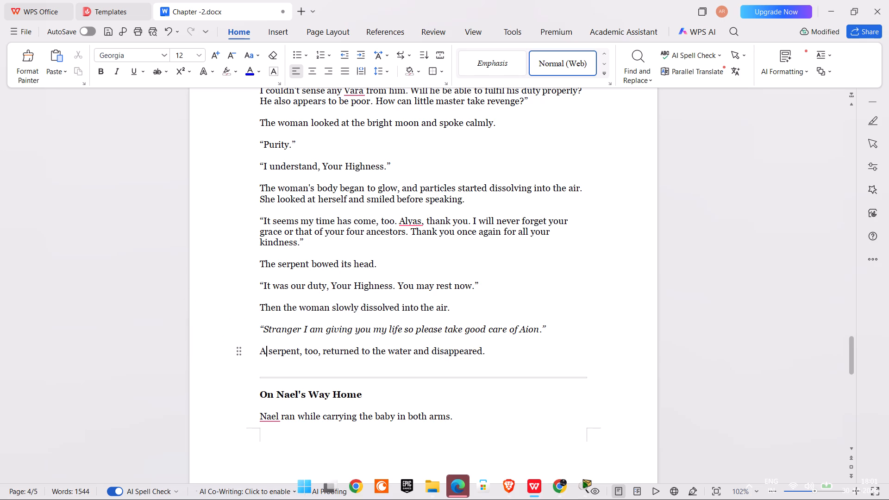
{"action": "type", "text": "ll"}
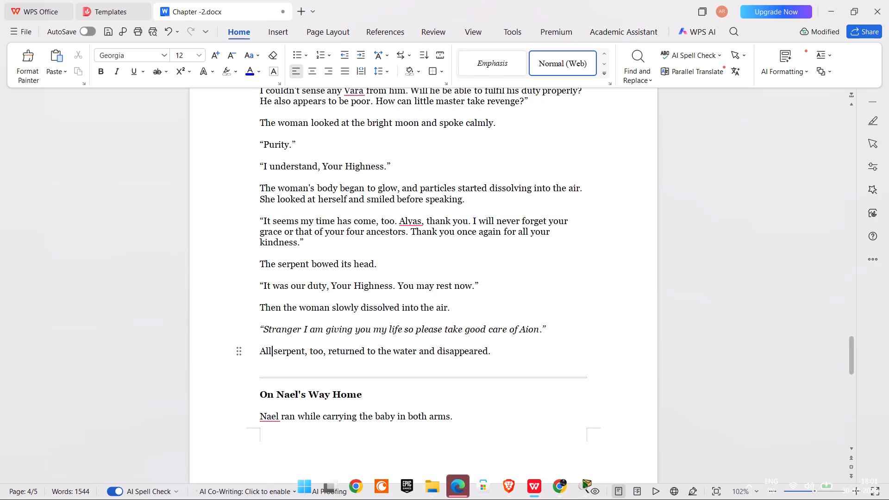
{"action": "left_click", "coordinate": [304, 353]}
{"action": "key", "text": "s"}
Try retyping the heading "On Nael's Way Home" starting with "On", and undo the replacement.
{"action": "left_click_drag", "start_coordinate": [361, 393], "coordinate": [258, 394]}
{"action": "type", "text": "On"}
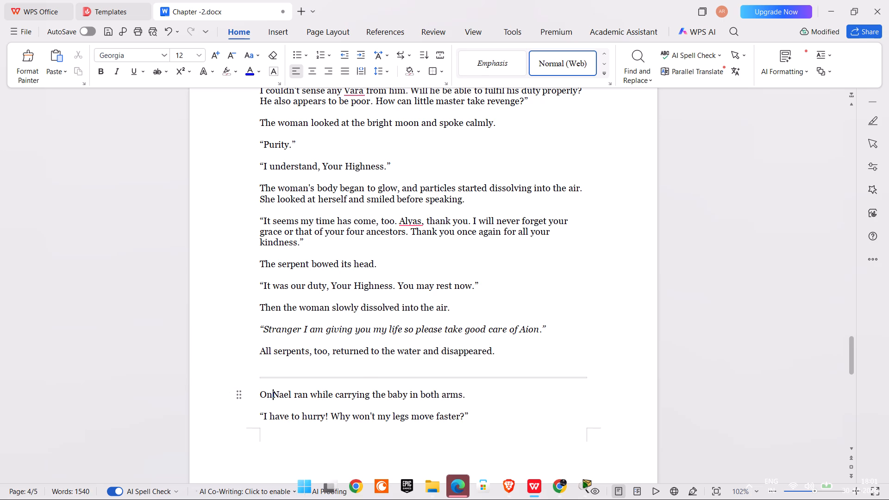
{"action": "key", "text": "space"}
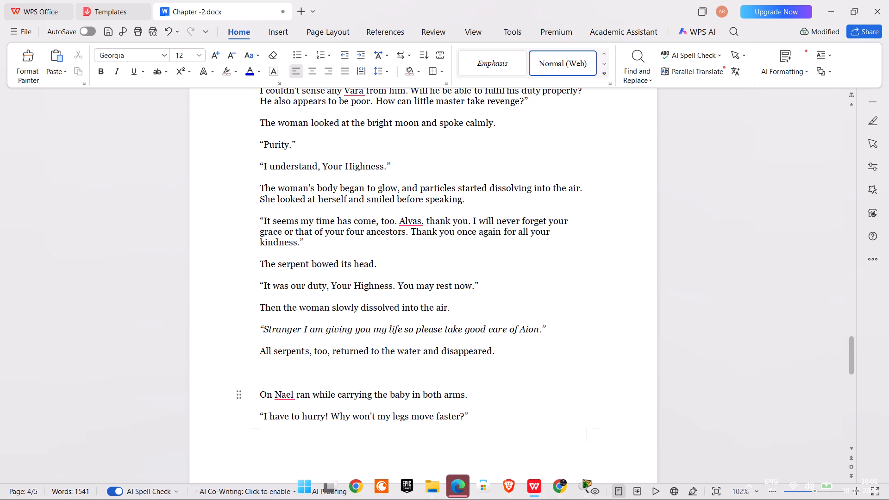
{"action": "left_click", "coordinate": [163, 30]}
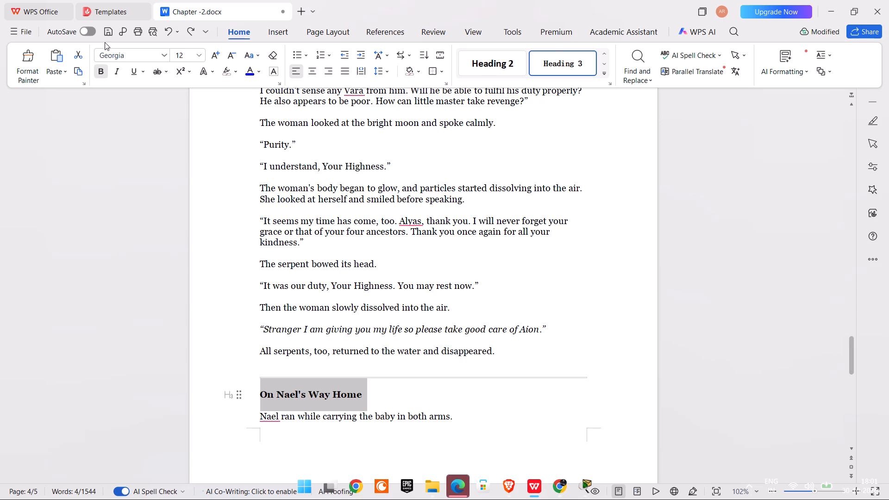
Remove the bold formatting from the heading "On Nael's Way Home".
{"action": "left_click", "coordinate": [106, 74]}
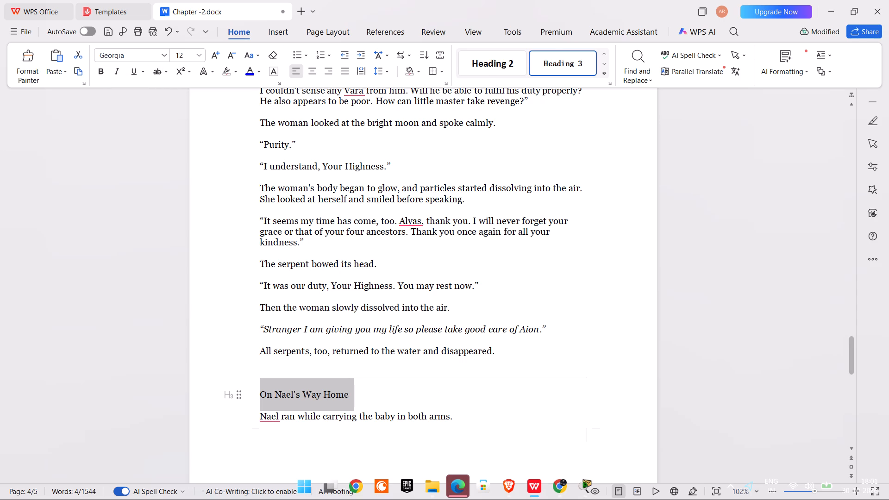
Review the chapter around the Lotus Lake scene and Nael's way home, through to its ending.
{"action": "left_click", "coordinate": [252, 353]}
{"action": "scroll", "coordinate": [252, 353], "scroll_direction": "down", "scroll_amount": 3}
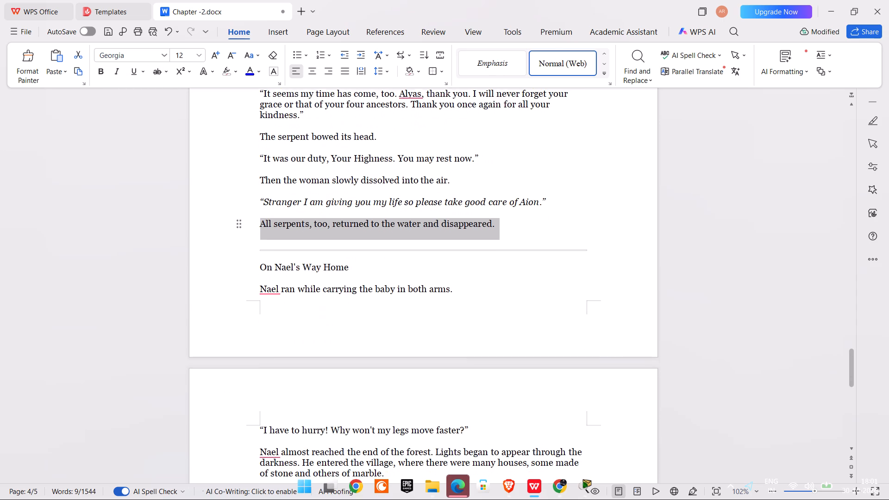
{"action": "scroll", "coordinate": [252, 353], "scroll_direction": "down", "scroll_amount": 1}
{"action": "scroll", "coordinate": [290, 399], "scroll_direction": "down", "scroll_amount": 1}
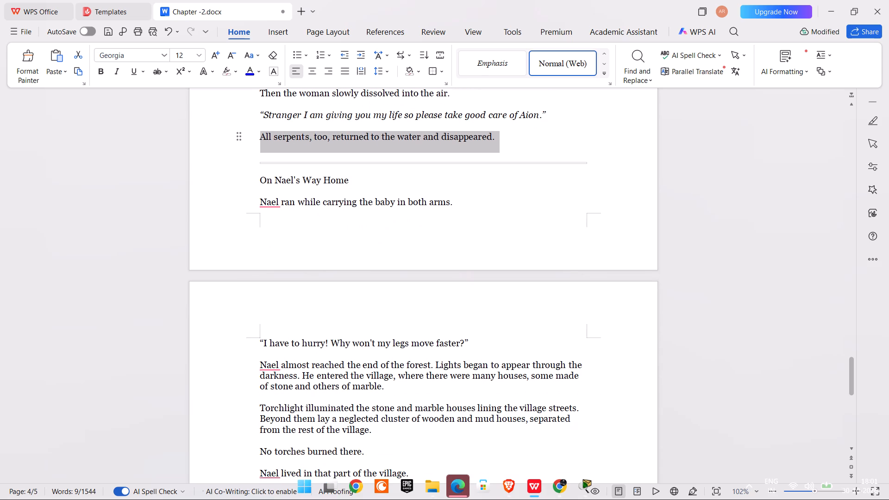
{"action": "scroll", "coordinate": [290, 399], "scroll_direction": "down", "scroll_amount": 1}
{"action": "scroll", "coordinate": [289, 377], "scroll_direction": "up", "scroll_amount": 2}
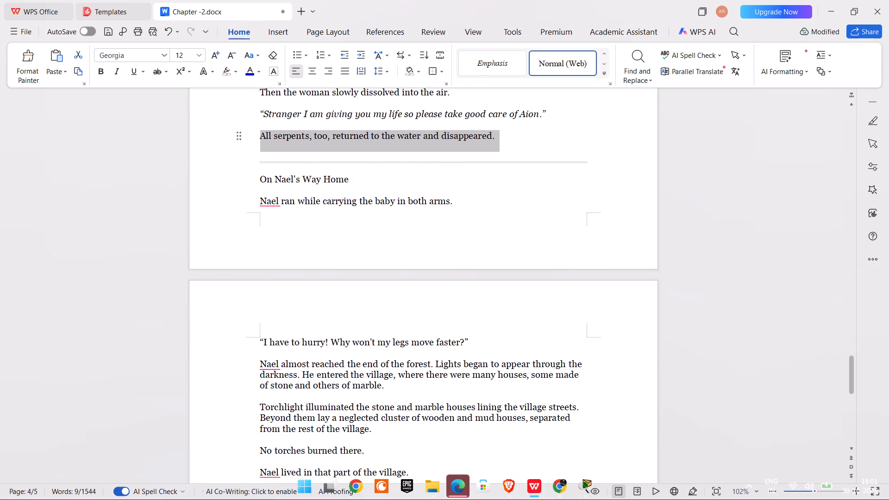
{"action": "scroll", "coordinate": [289, 377], "scroll_direction": "up", "scroll_amount": 7}
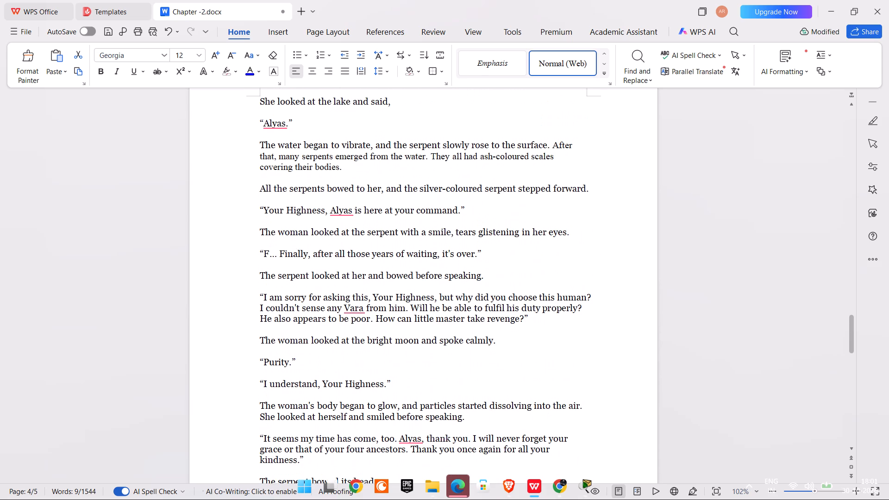
{"action": "scroll", "coordinate": [289, 377], "scroll_direction": "up", "scroll_amount": 2}
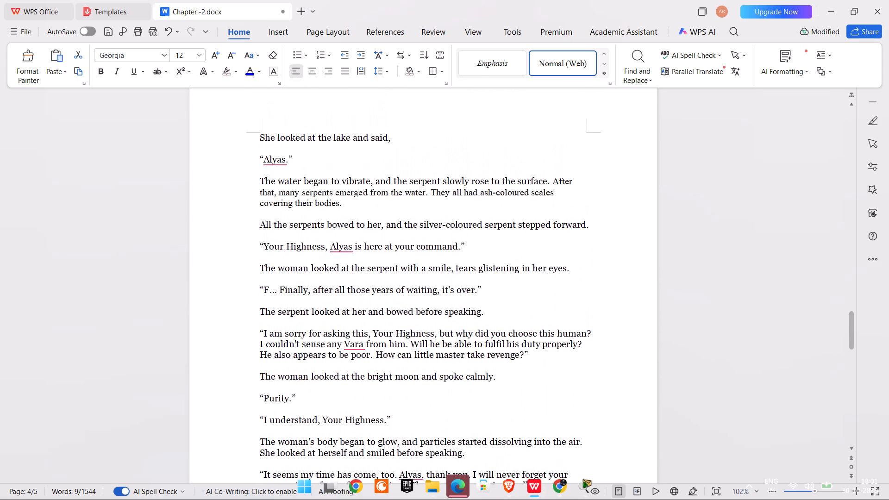
{"action": "scroll", "coordinate": [289, 377], "scroll_direction": "up", "scroll_amount": 8}
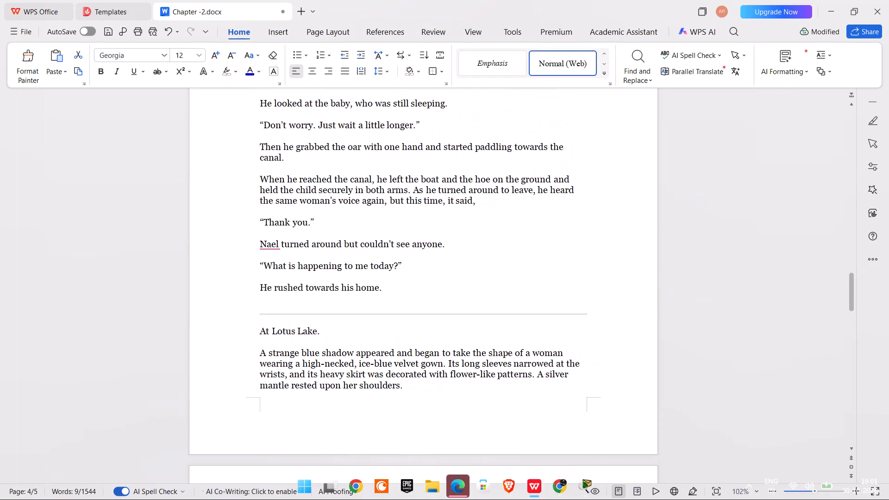
{"action": "scroll", "coordinate": [289, 377], "scroll_direction": "up", "scroll_amount": 1}
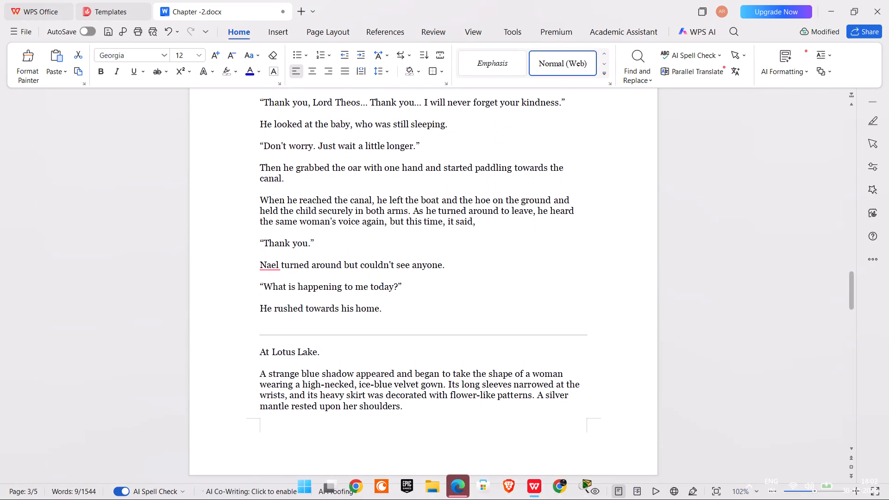
{"action": "scroll", "coordinate": [310, 256], "scroll_direction": "up", "scroll_amount": 1}
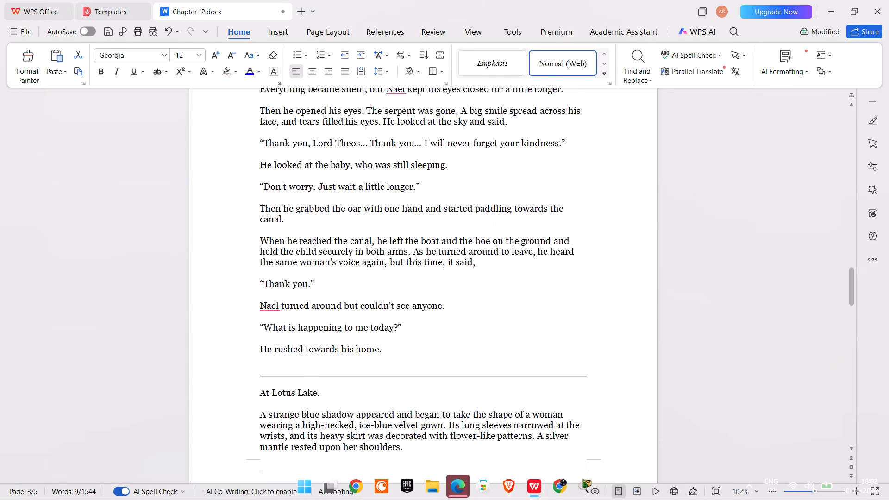
{"action": "scroll", "coordinate": [310, 256], "scroll_direction": "down", "scroll_amount": 12}
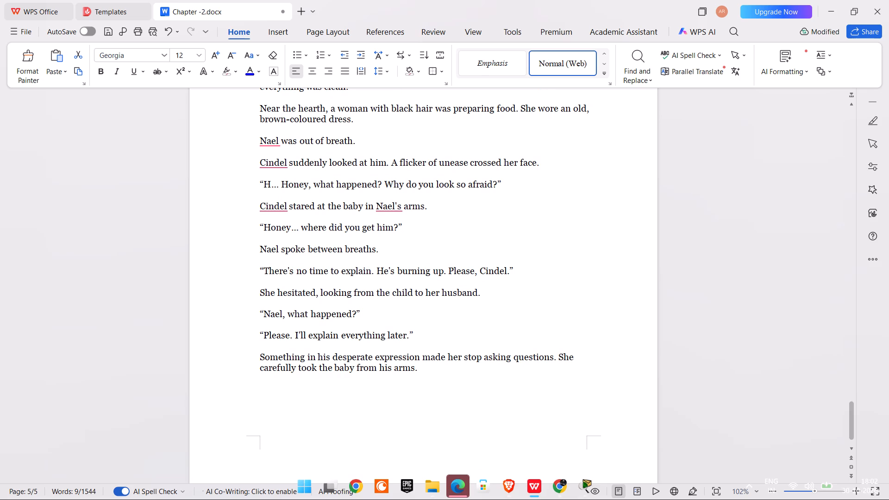
{"action": "key", "text": "ctrl+a"}
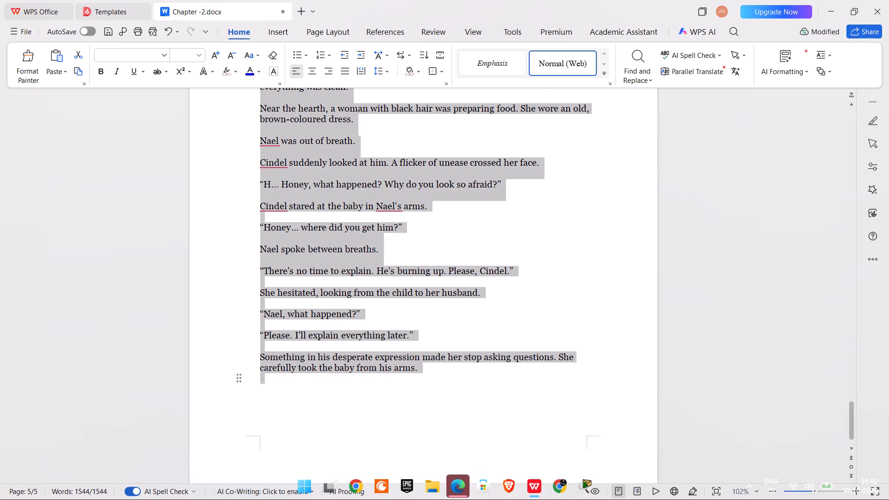
{"action": "key", "text": "ctrl+c"}
{"action": "left_click", "coordinate": [550, 440]}
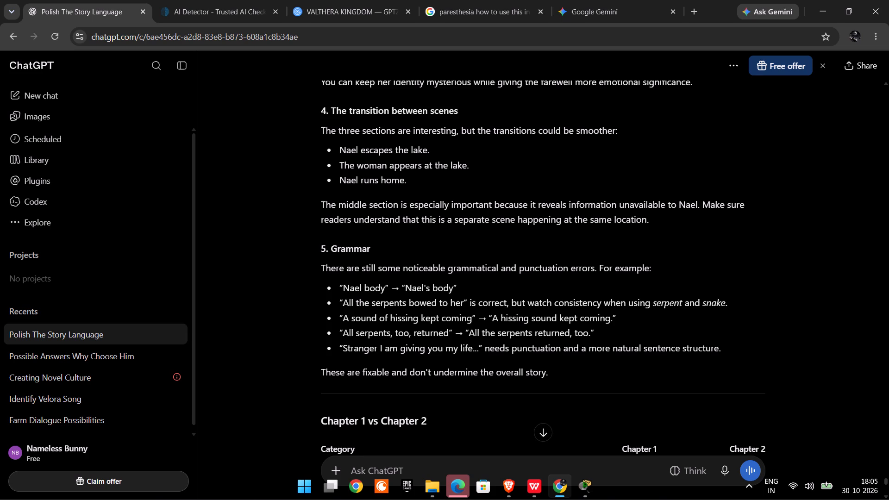
{"action": "scroll", "coordinate": [393, 367], "scroll_direction": "down", "scroll_amount": 2}
{"action": "scroll", "coordinate": [393, 367], "scroll_direction": "up", "scroll_amount": 1}
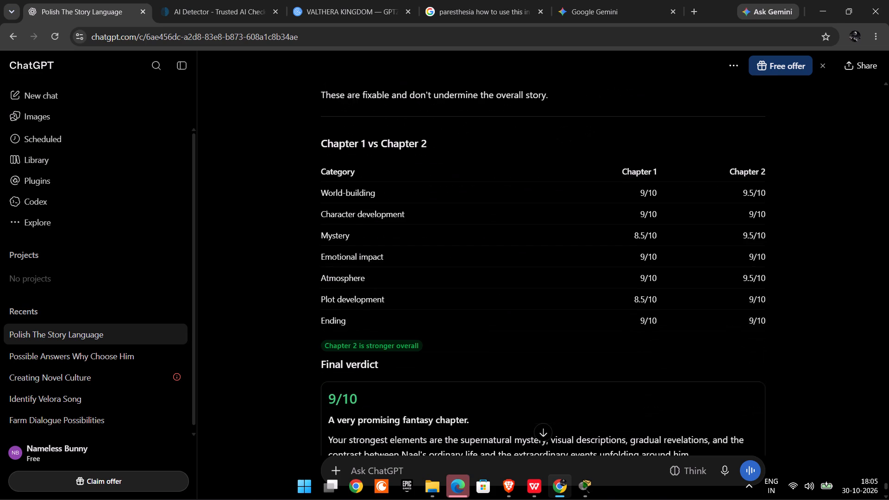
{"action": "scroll", "coordinate": [393, 367], "scroll_direction": "up", "scroll_amount": 1}
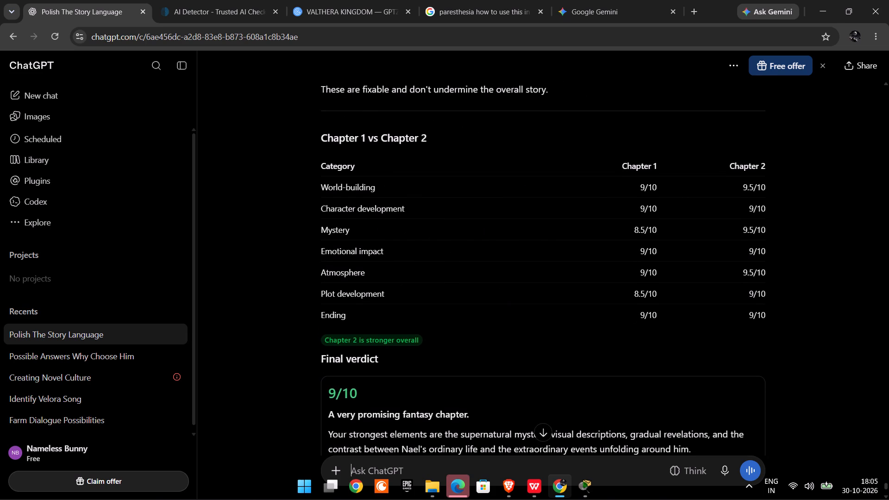
{"action": "scroll", "coordinate": [393, 367], "scroll_direction": "up", "scroll_amount": 1}
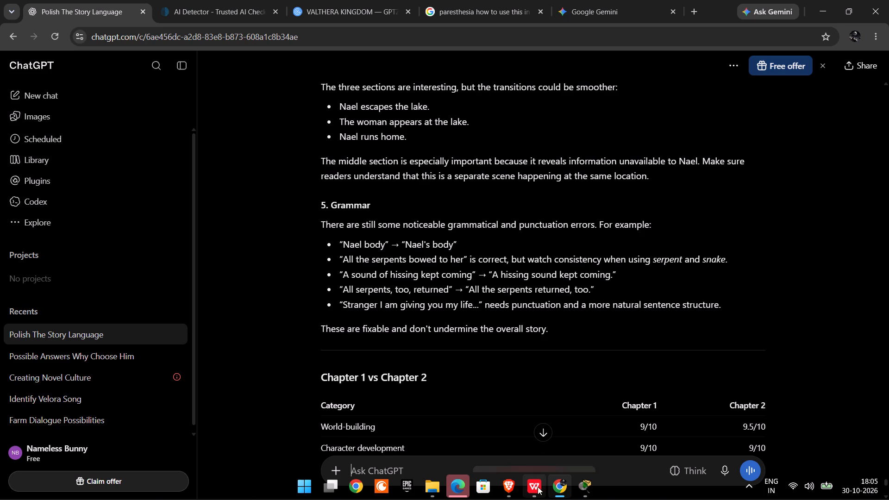
In Chapter -2.docx in WPS Office, replace the full stop after "At Lotus Lake" with ", when everything was quite then suddenly".
{"action": "left_click", "coordinate": [532, 431]}
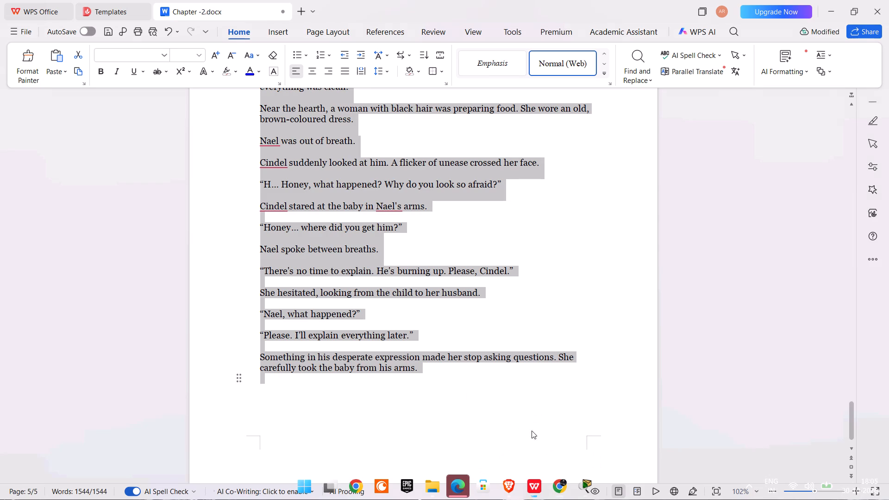
{"action": "scroll", "coordinate": [459, 330], "scroll_direction": "up", "scroll_amount": 3}
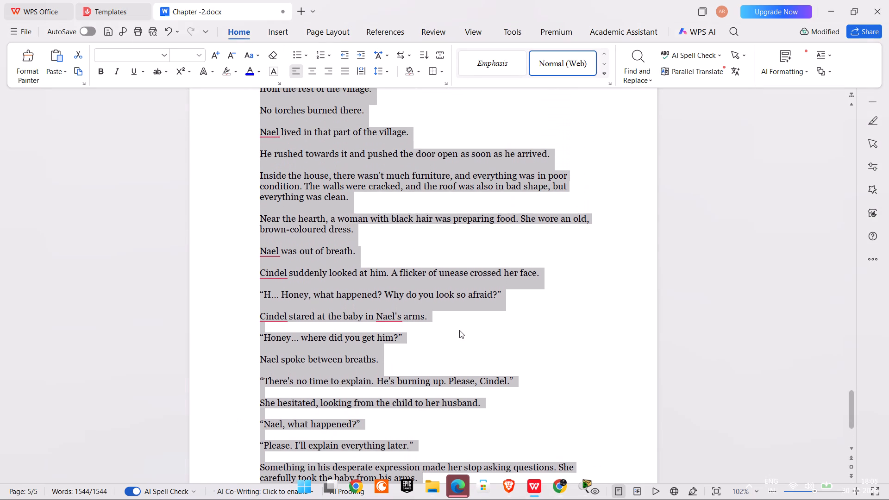
{"action": "scroll", "coordinate": [459, 330], "scroll_direction": "up", "scroll_amount": 4}
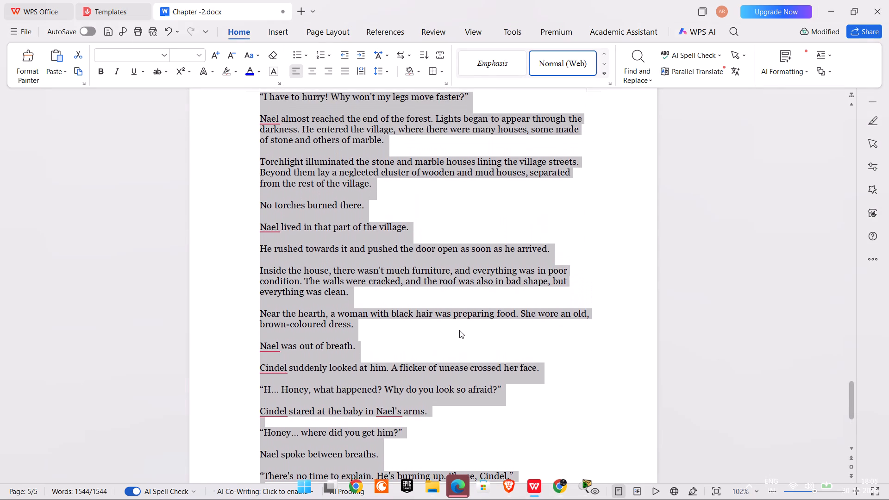
{"action": "scroll", "coordinate": [459, 330], "scroll_direction": "up", "scroll_amount": 6}
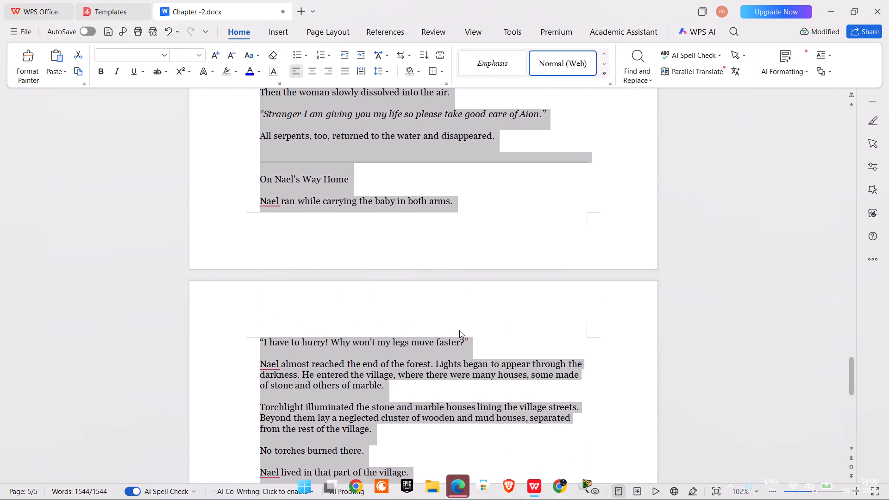
{"action": "scroll", "coordinate": [459, 330], "scroll_direction": "up", "scroll_amount": 4}
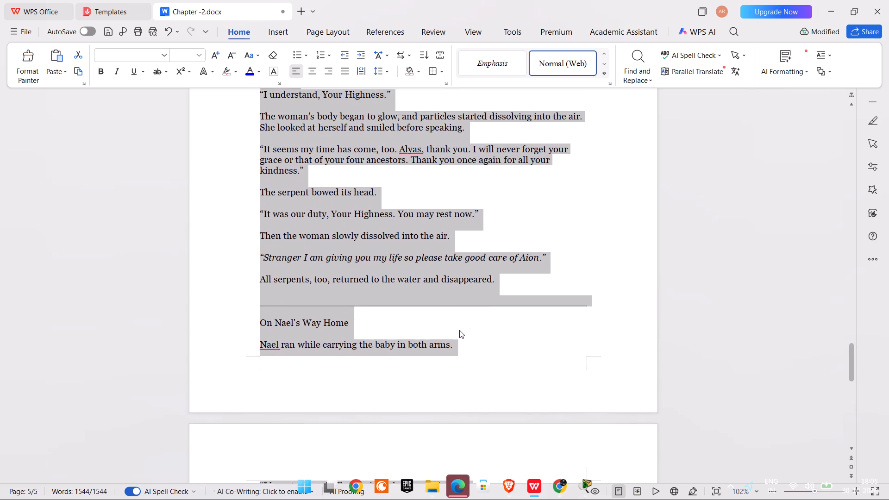
{"action": "scroll", "coordinate": [459, 330], "scroll_direction": "up", "scroll_amount": 5}
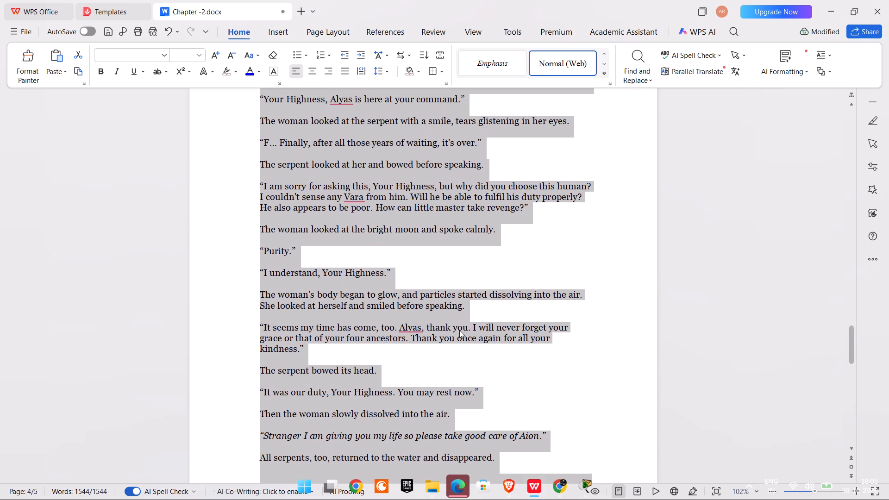
{"action": "scroll", "coordinate": [459, 330], "scroll_direction": "up", "scroll_amount": 4}
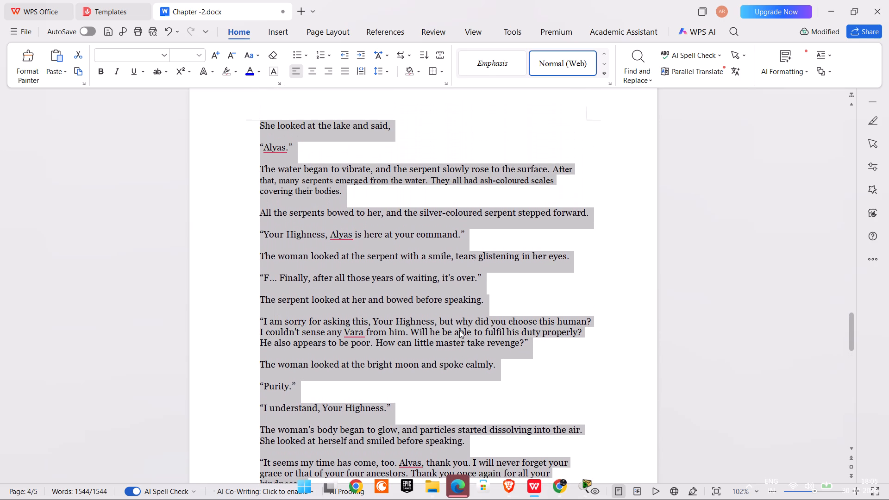
{"action": "scroll", "coordinate": [459, 330], "scroll_direction": "up", "scroll_amount": 7}
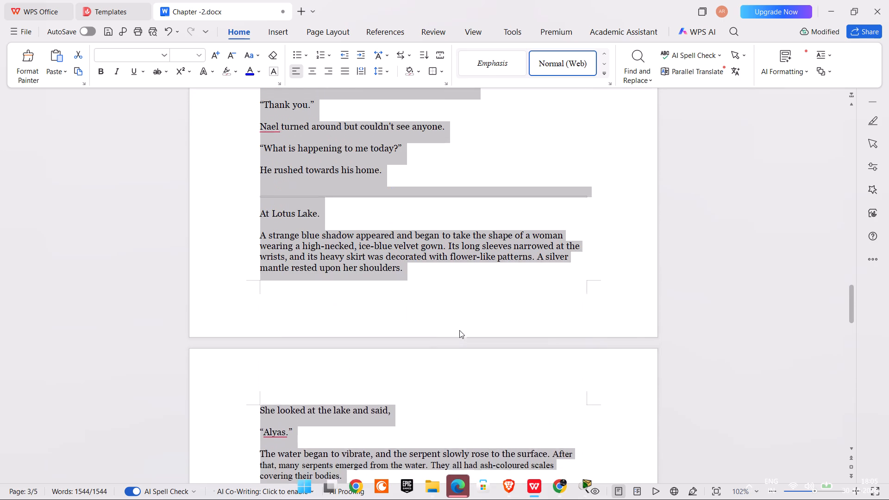
{"action": "scroll", "coordinate": [459, 330], "scroll_direction": "up", "scroll_amount": 3}
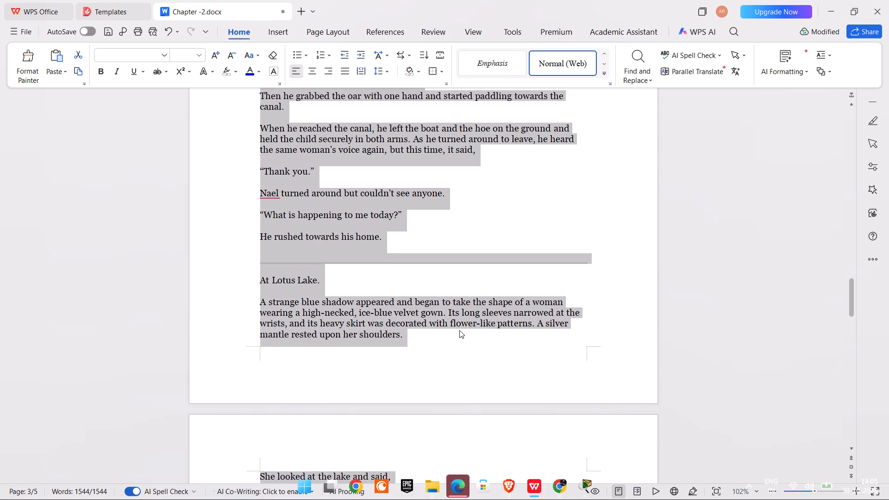
{"action": "scroll", "coordinate": [459, 330], "scroll_direction": "up", "scroll_amount": 1}
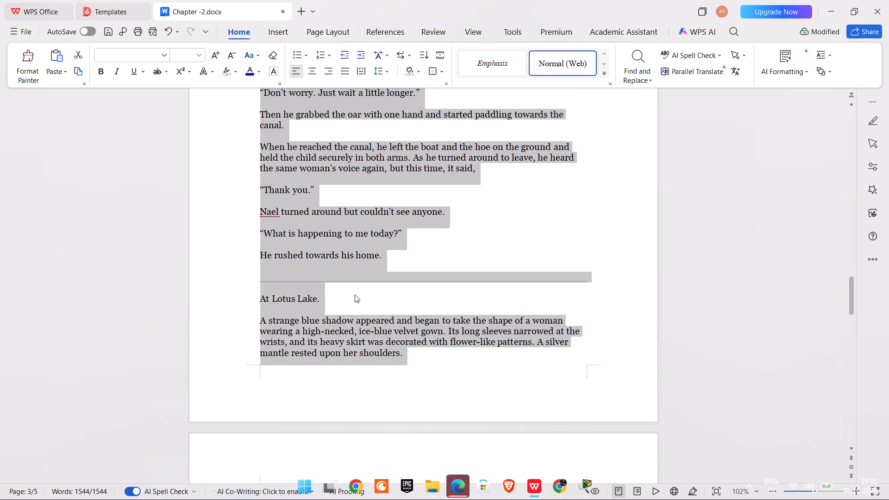
{"action": "left_click", "coordinate": [355, 294]}
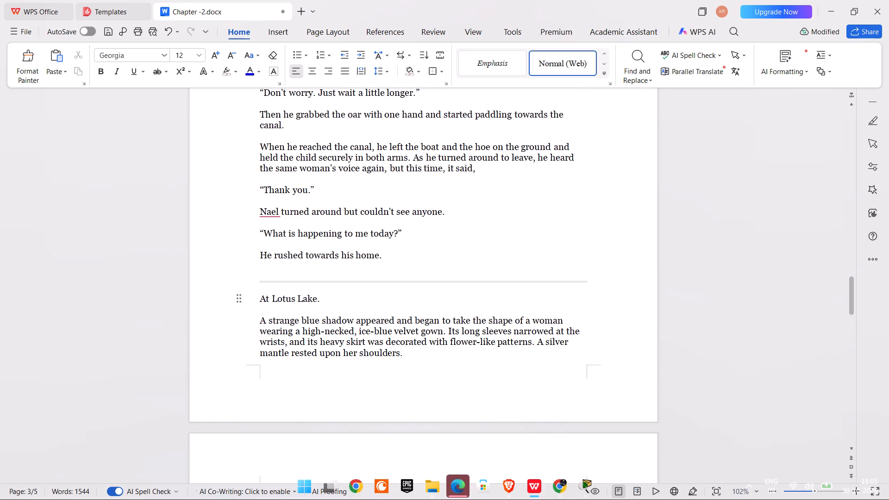
{"action": "key", "text": "BackSpace"}
{"action": "type", "text": ", whrn"}
{"action": "key", "text": "BackSpace"}
{"action": "key", "text": "BackSpace"}
{"action": "type", "text": "en"}
{"action": "key", "text": "space"}
{"action": "type", "text": "e"}
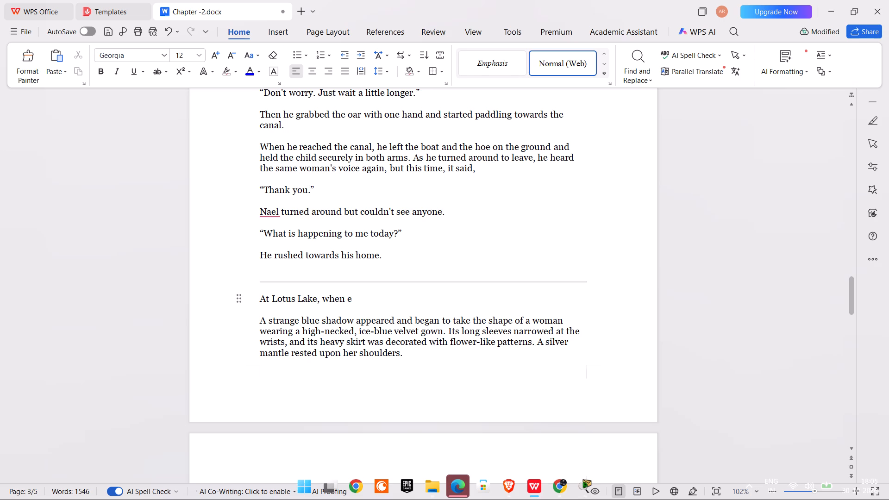
{"action": "type", "text": "verything"}
{"action": "key", "text": "space"}
{"action": "type", "text": "was quite"}
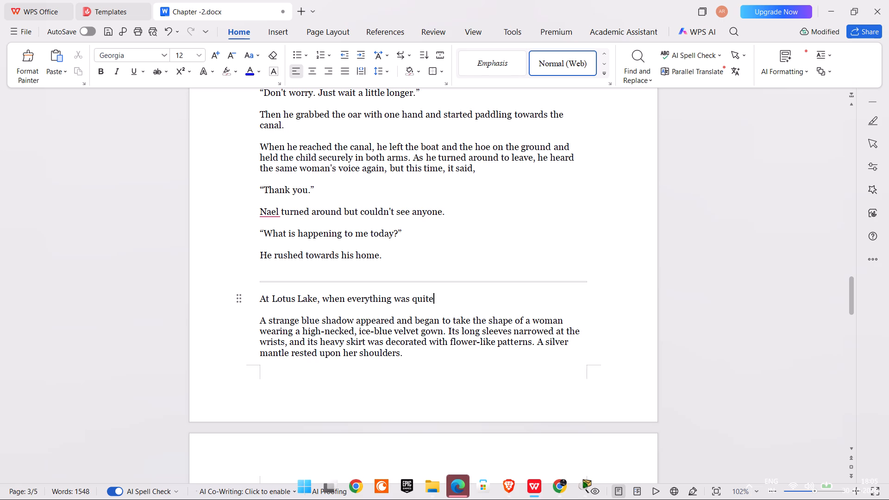
{"action": "key", "text": "space"}
{"action": "type", "text": "then"}
{"action": "key", "text": "space"}
{"action": "type", "text": "suddenlt"}
{"action": "key", "text": "BackSpace"}
{"action": "key", "text": "y"}
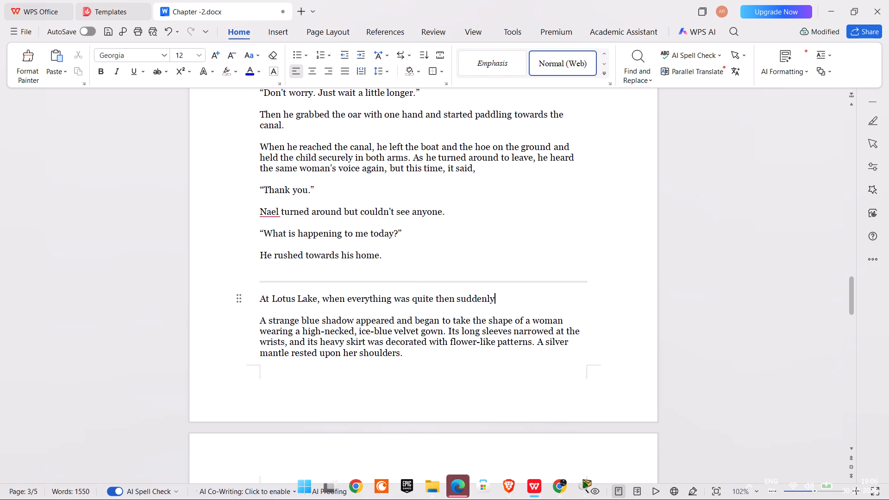
After "At Lotus Lake, when", replace "everything was quite then suddenly" with "Nael leave the place and everything becomes quite.", joined to the blue shadow paragraph.
{"action": "left_click", "coordinate": [317, 300]}
{"action": "left_click_drag", "start_coordinate": [345, 299], "coordinate": [500, 287]}
{"action": "key", "text": "BackSpace"}
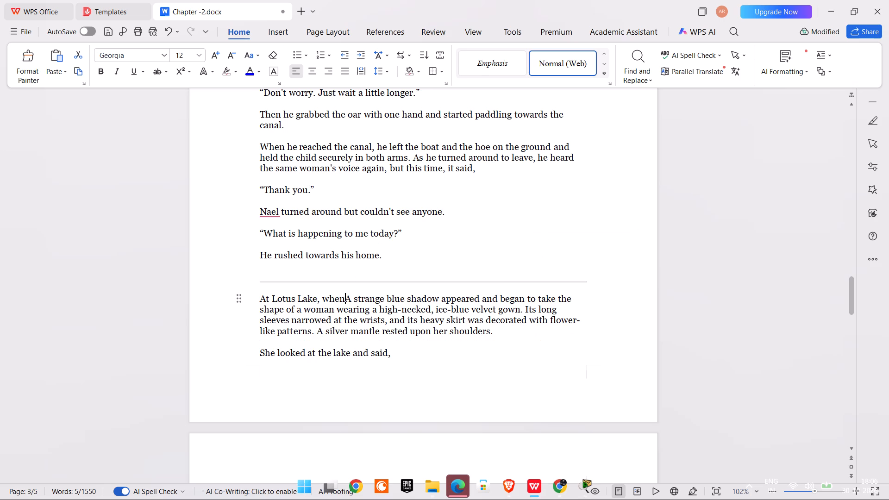
{"action": "key", "text": "space"}
{"action": "type", "text": "nae"}
{"action": "key", "text": "BackSpace"}
{"action": "key", "text": "BackSpace"}
{"action": "key", "text": "BackSpace"}
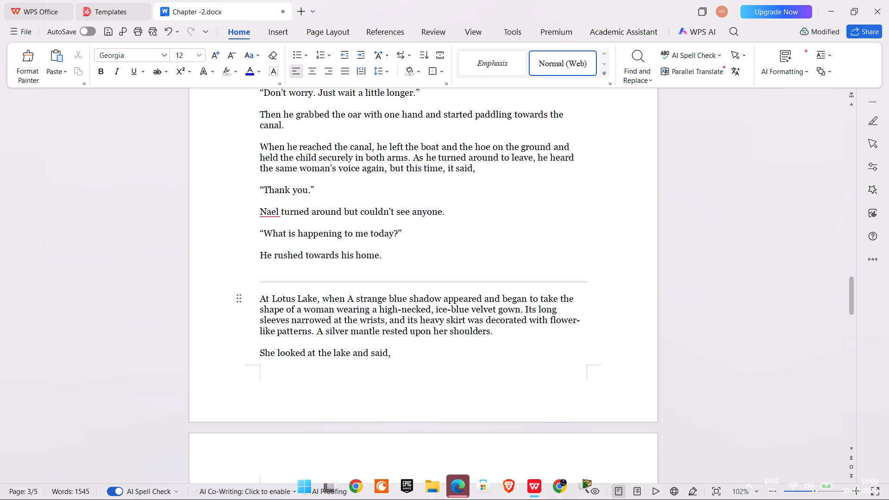
{"action": "type", "text": "Nael leave the place"}
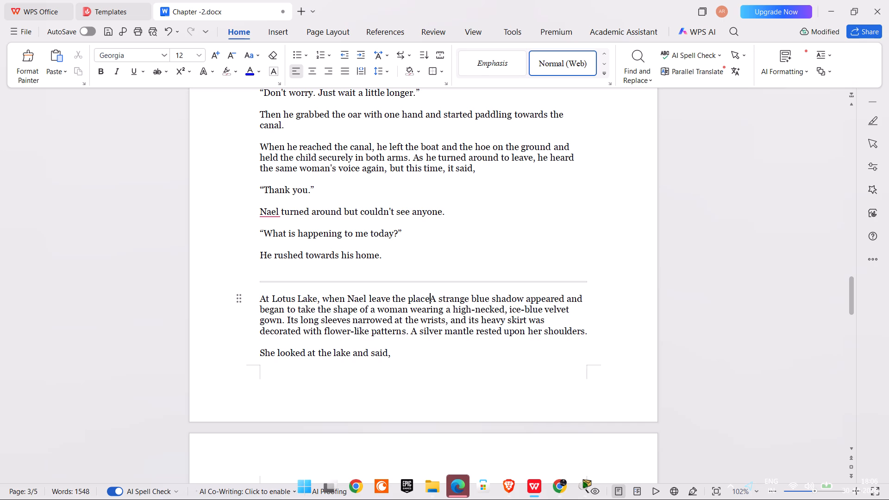
{"action": "key", "text": "space"}
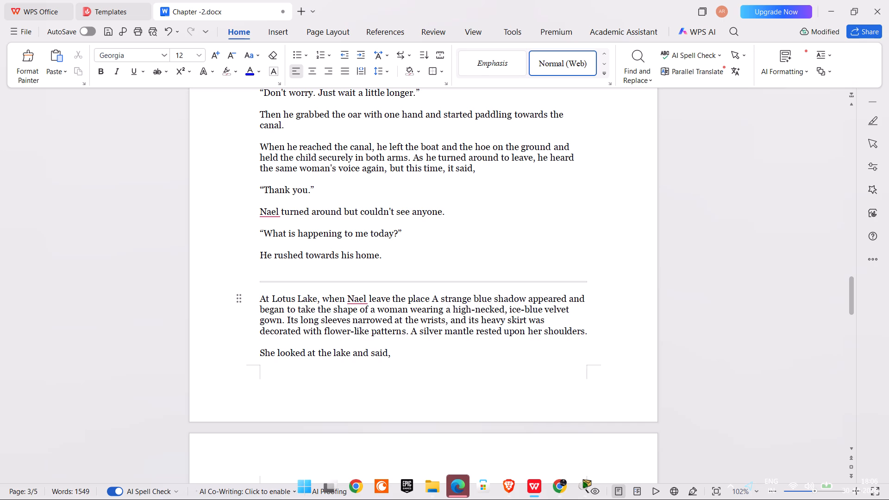
{"action": "type", "text": "and"}
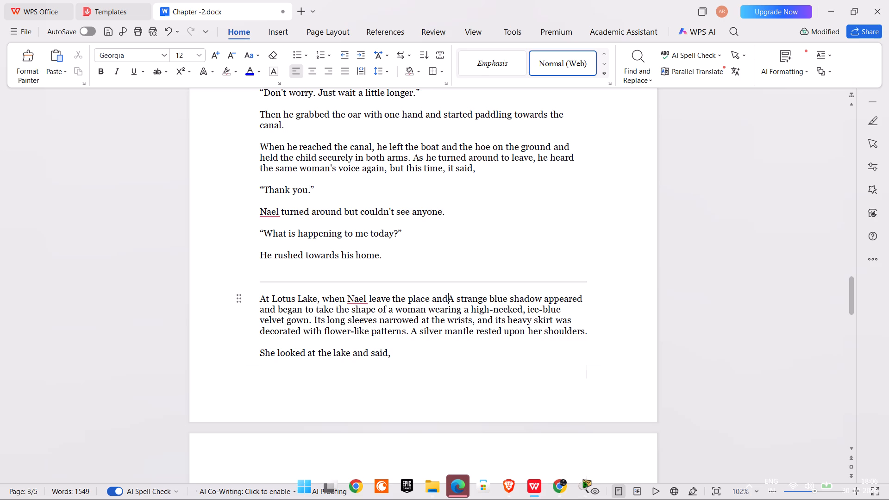
{"action": "key", "text": "space"}
{"action": "type", "text": "everything"}
{"action": "key", "text": "space"}
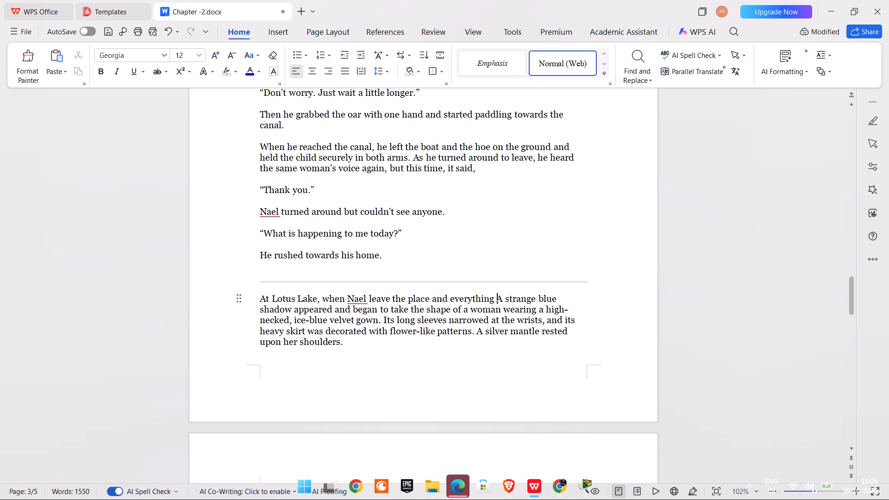
{"action": "type", "text": "becomes"}
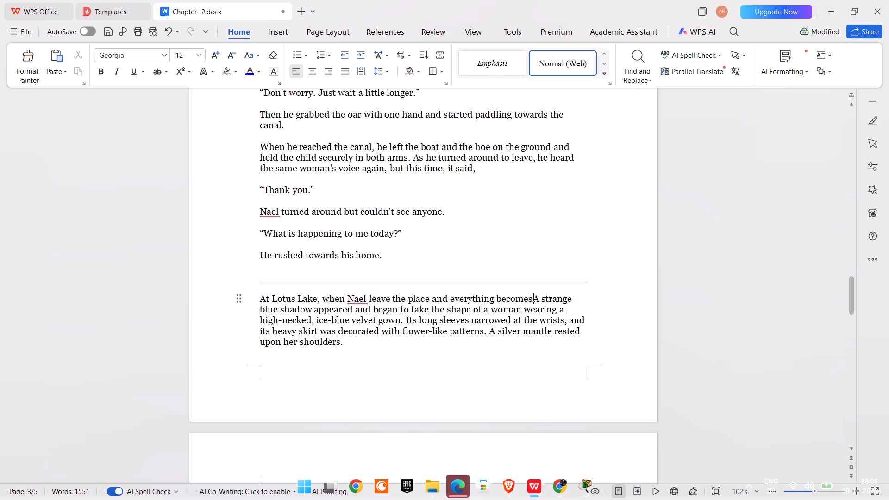
{"action": "key", "text": "space"}
{"action": "type", "text": "qite"}
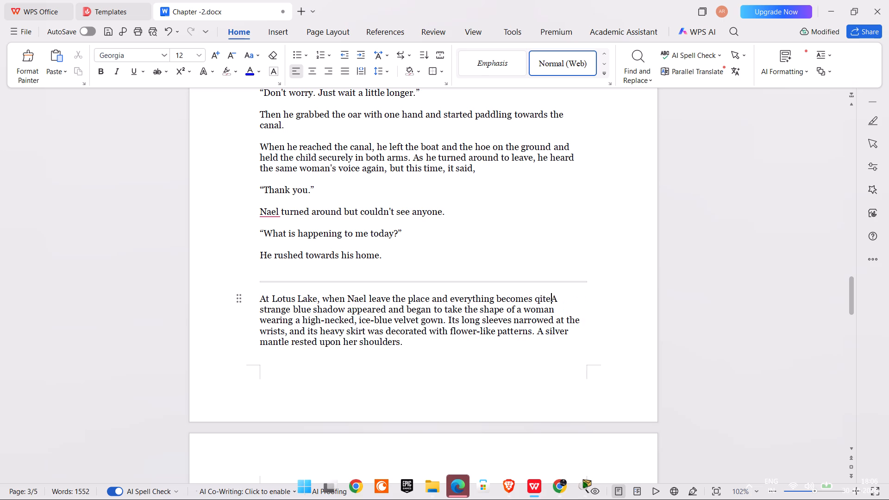
{"action": "key", "text": "BackSpace"}
{"action": "key", "text": "BackSpace"}
{"action": "key", "text": "BackSpace"}
{"action": "type", "text": "uite"}
{"action": "key", "text": "space"}
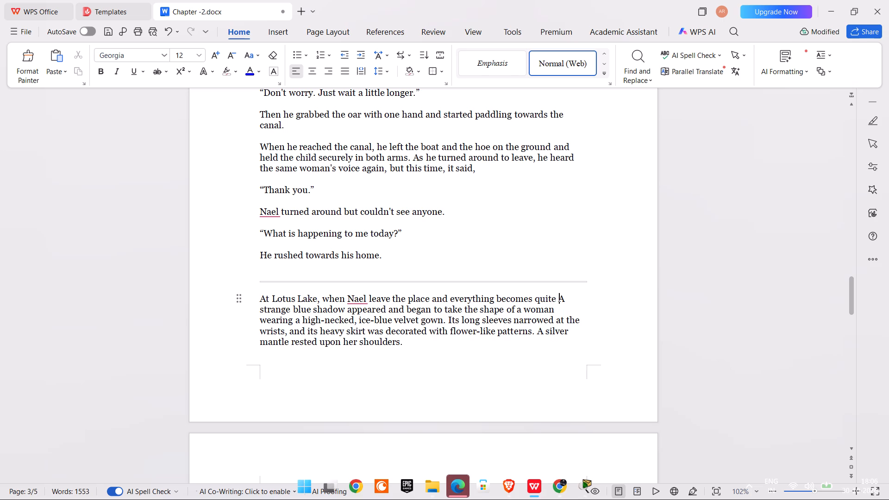
{"action": "key", "text": "BackSpace"}
{"action": "key", "text": "period"}
{"action": "key", "text": "space"}
Capitalize "When" after "At Lotus Lake," and start a new paragraph from that word.
{"action": "key", "text": "Left"}
{"action": "key", "text": "Left"}
{"action": "key", "text": "Left"}
{"action": "key", "text": "Left"}
{"action": "key", "text": "Left"}
{"action": "key", "text": "Left"}
{"action": "key", "text": "Left"}
{"action": "key", "text": "Left"}
{"action": "key", "text": "Left"}
{"action": "key", "text": "Left"}
{"action": "key", "text": "Left"}
{"action": "key", "text": "Left"}
{"action": "key", "text": "Left"}
{"action": "key", "text": "Left"}
{"action": "key", "text": "Left"}
{"action": "key", "text": "Left"}
{"action": "key", "text": "Left"}
{"action": "key", "text": "Left"}
{"action": "key", "text": "Left"}
{"action": "key", "text": "Left"}
{"action": "key", "text": "Left"}
{"action": "key", "text": "Right"}
{"action": "key", "text": "BackSpace"}
{"action": "key", "text": "shift+w"}
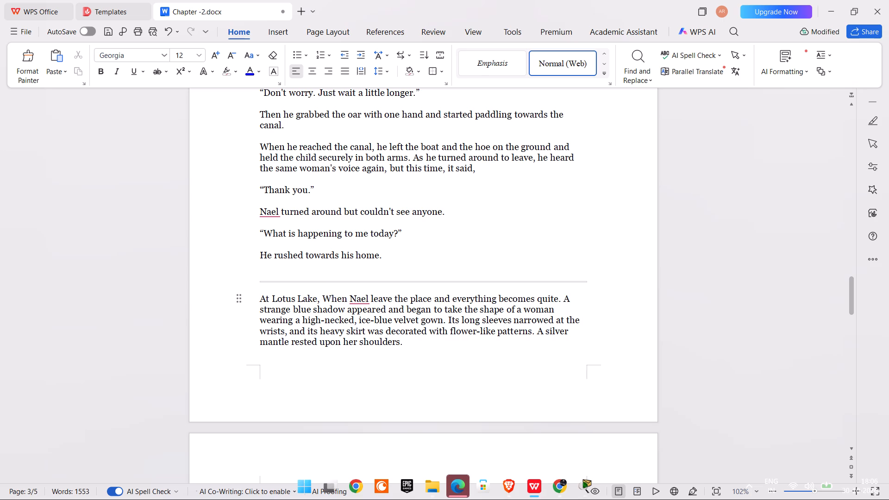
{"action": "key", "text": "Left"}
{"action": "key", "text": "Return"}
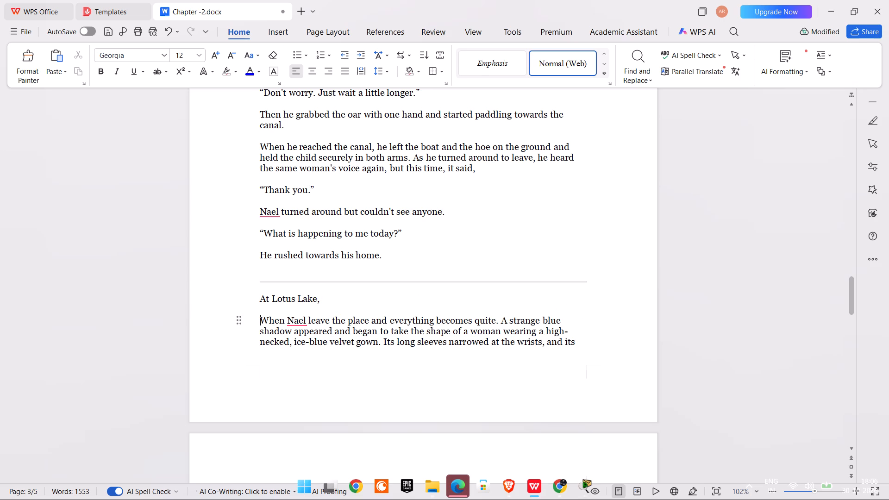
Change "leave" to "left" in the sentence about Nael and the place.
{"action": "left_click", "coordinate": [329, 319]}
{"action": "key", "text": "BackSpace"}
{"action": "key", "text": "BackSpace"}
{"action": "key", "text": "BackSpace"}
{"action": "type", "text": "ft"}
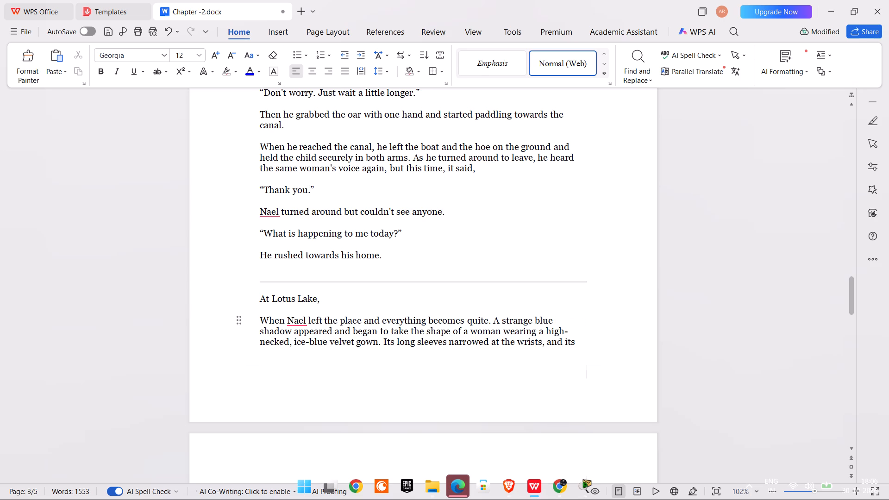
{"action": "scroll", "coordinate": [345, 277], "scroll_direction": "up", "scroll_amount": 1}
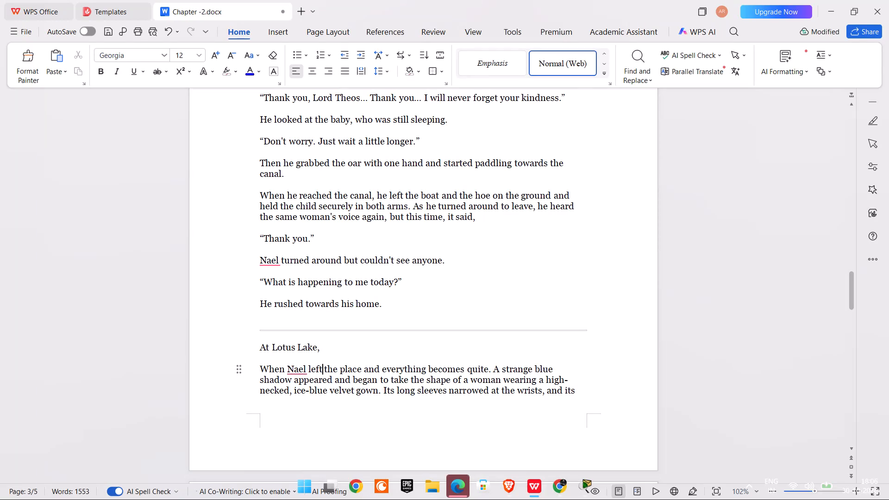
{"action": "left_click_drag", "start_coordinate": [491, 368], "coordinate": [303, 358]}
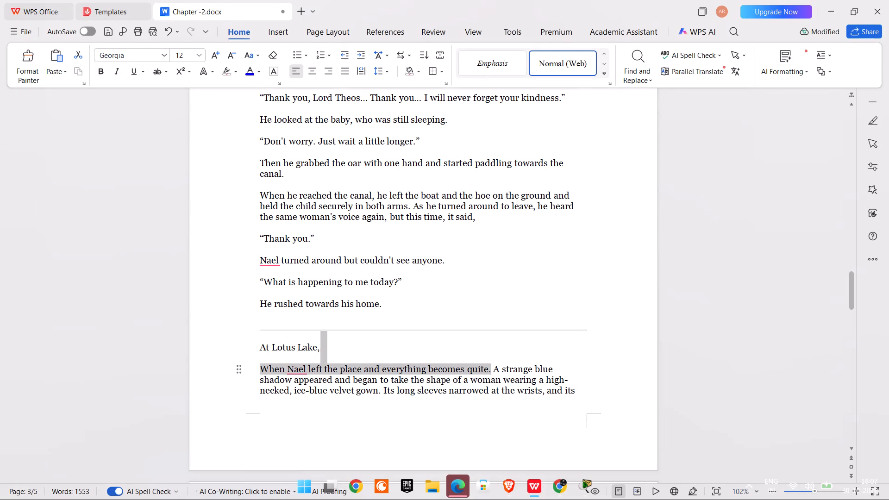